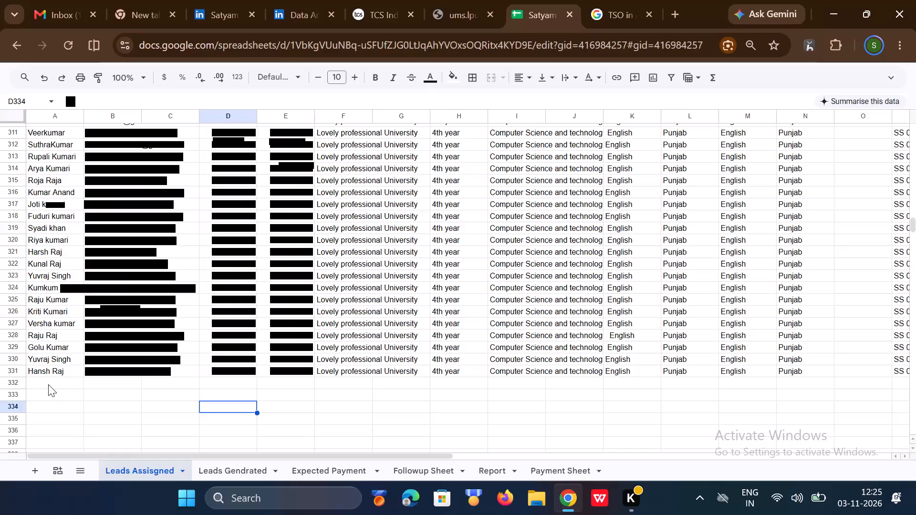
Enter the new lead's name in cell A332, the first empty row of the Leads Assigned sheet.
double_click(45, 380)
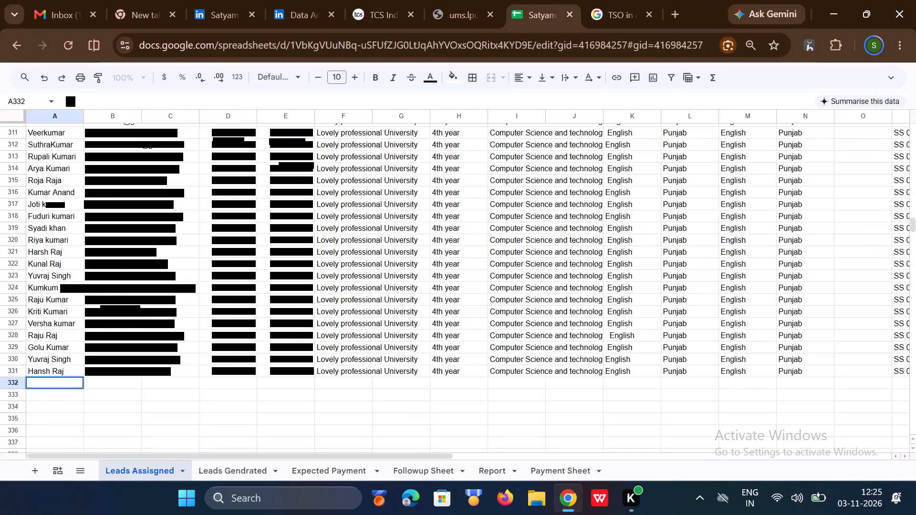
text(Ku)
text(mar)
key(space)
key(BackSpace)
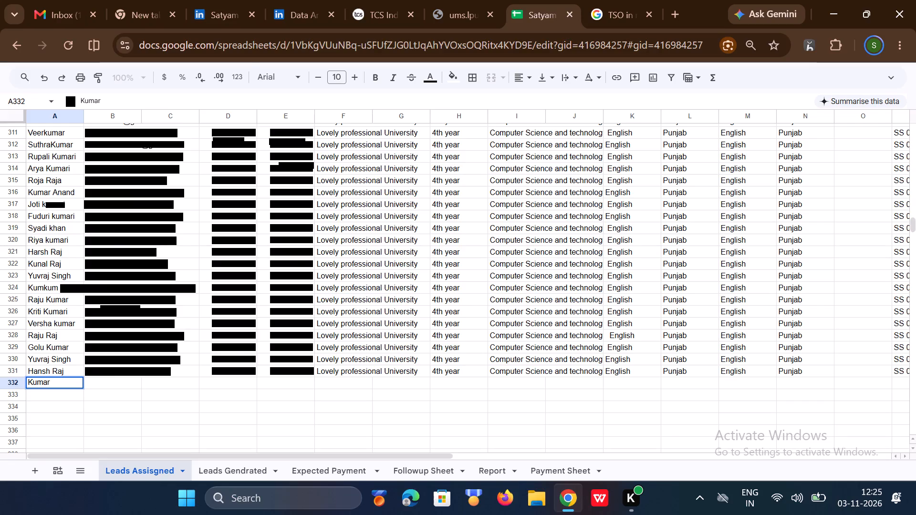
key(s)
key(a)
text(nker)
Enter the new lead's e-mail address in cell B332.
double_click(91, 381)
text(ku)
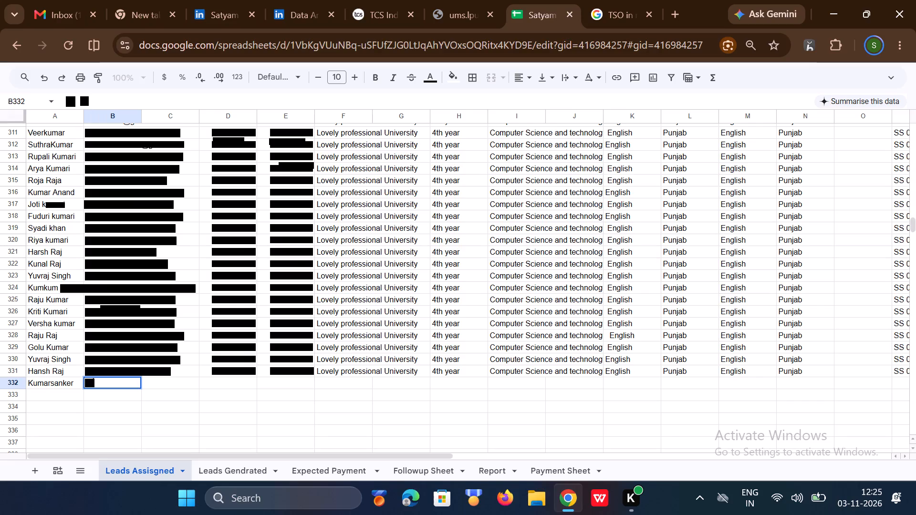
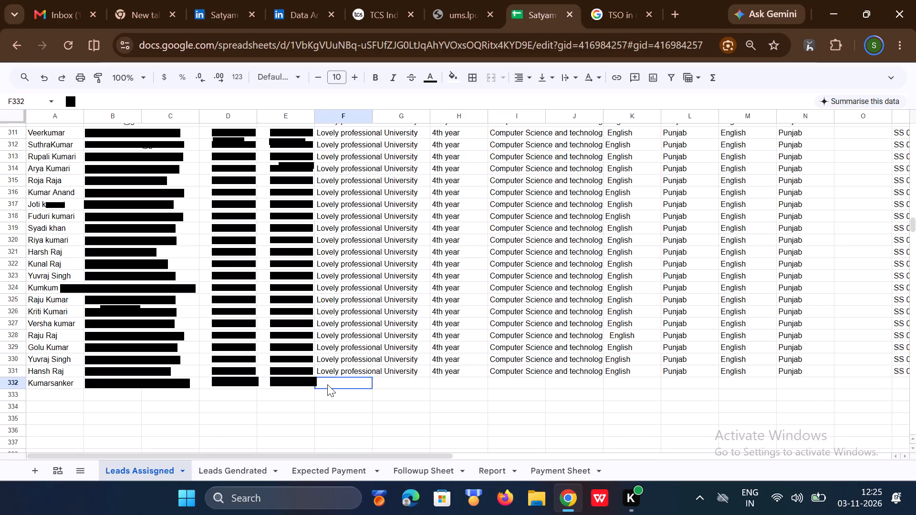
Enter "Lovely professional University" as the new lead's university in cell F332.
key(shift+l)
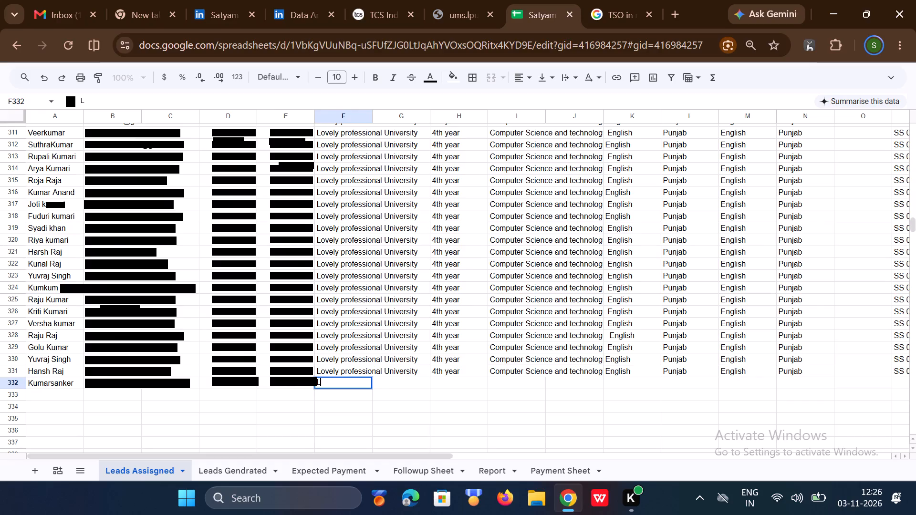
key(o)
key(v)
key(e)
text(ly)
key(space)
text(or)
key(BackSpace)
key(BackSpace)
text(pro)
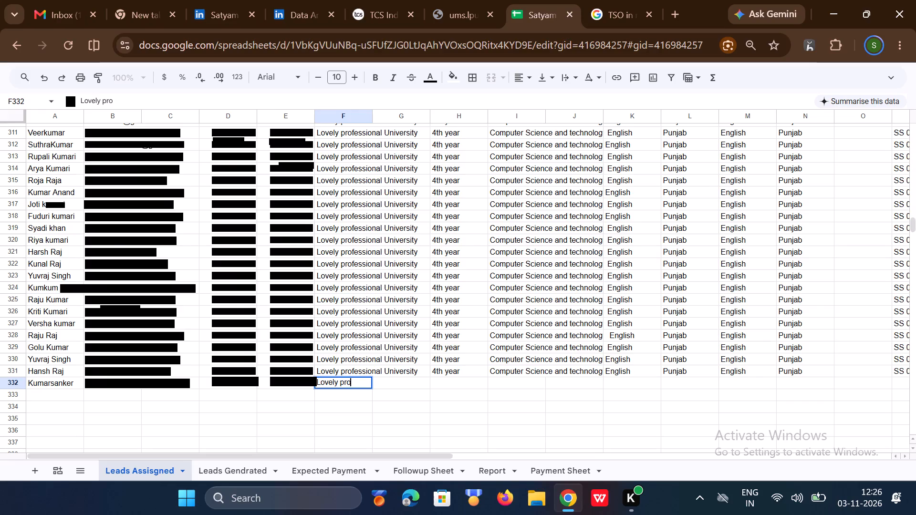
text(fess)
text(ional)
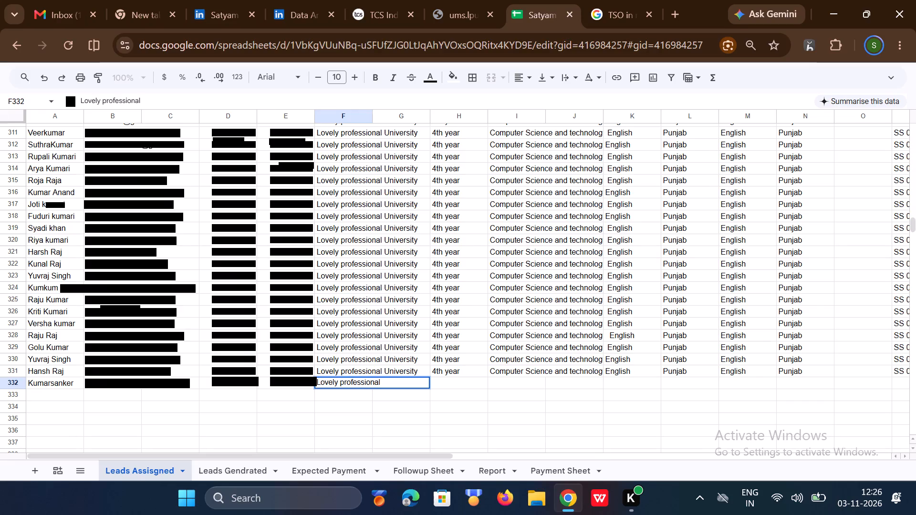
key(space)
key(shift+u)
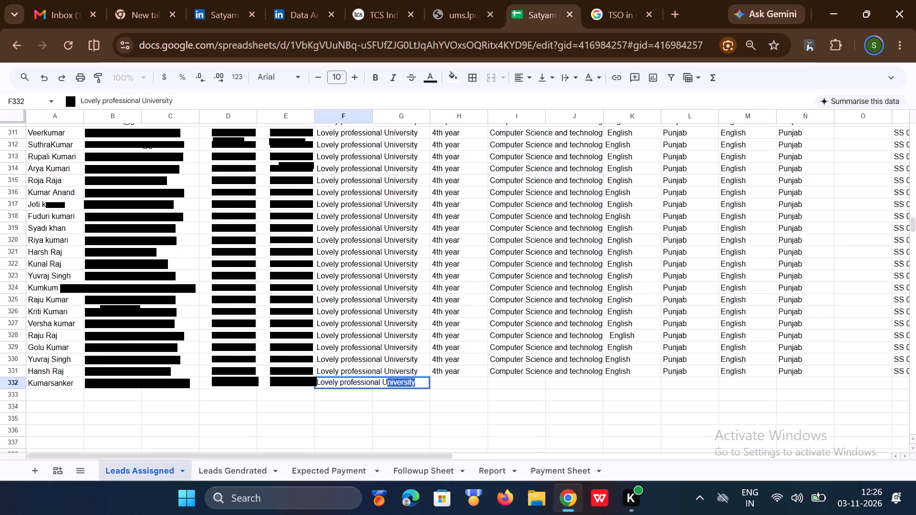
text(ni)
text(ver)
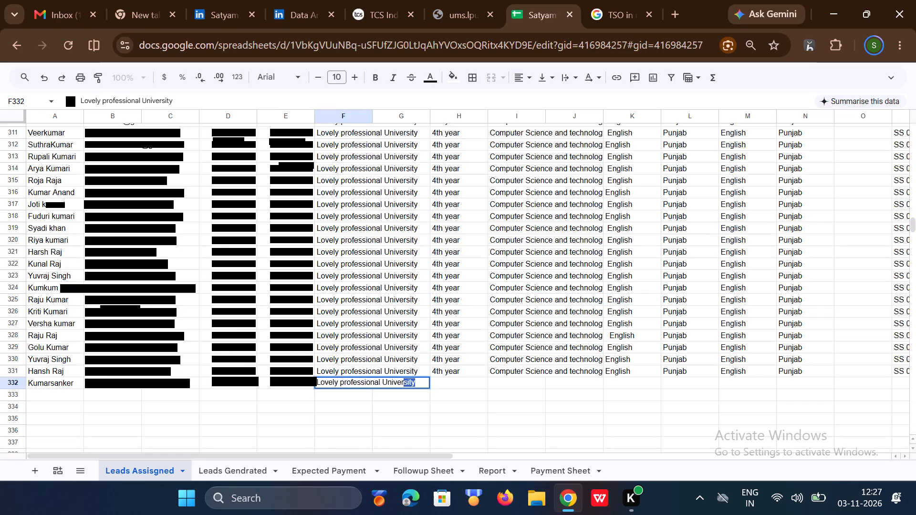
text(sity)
Enter "4th year" as the new lead's year of study in cell H332.
triple_click(442, 381)
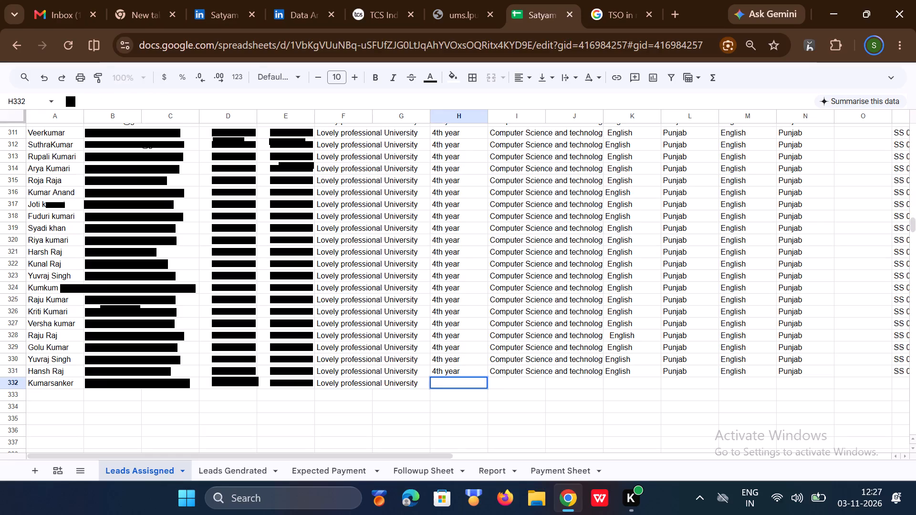
key(shift+dollar)
key(BackSpace)
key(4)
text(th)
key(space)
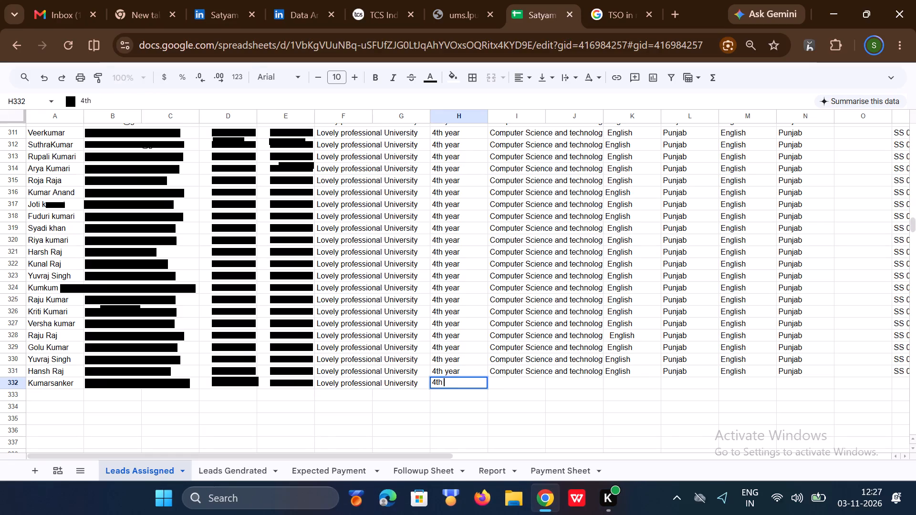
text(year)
Enter "Computer Science and technology" as the new lead's field of study in cell I332.
double_click(501, 383)
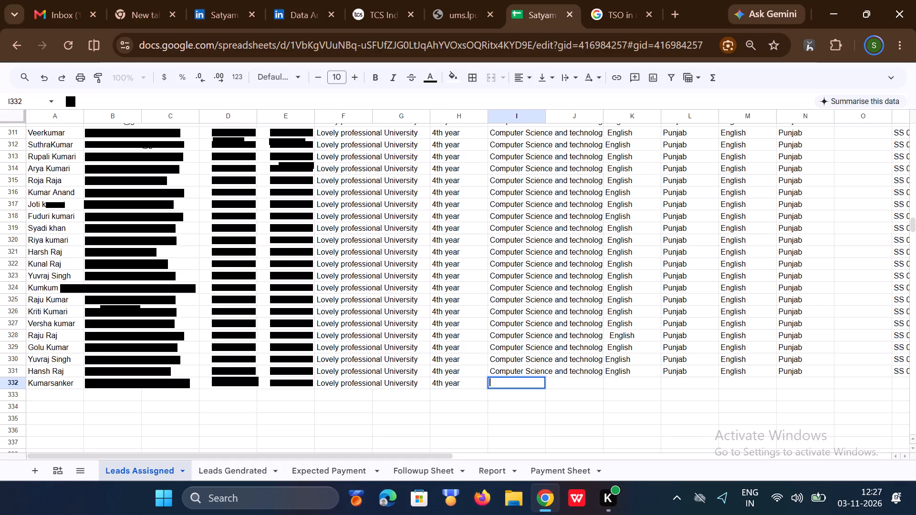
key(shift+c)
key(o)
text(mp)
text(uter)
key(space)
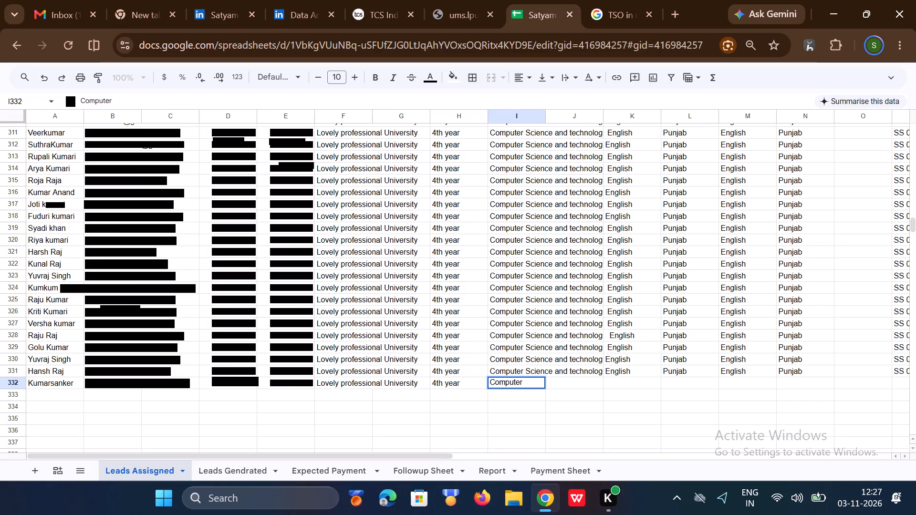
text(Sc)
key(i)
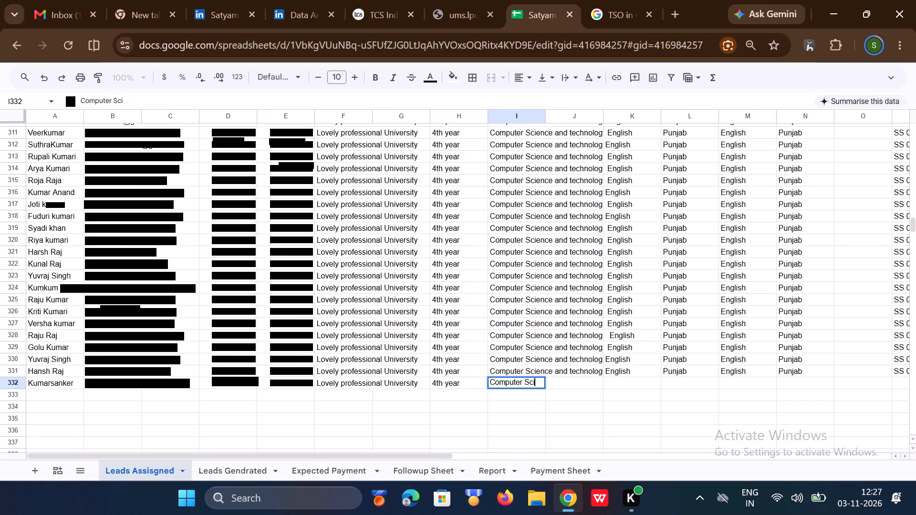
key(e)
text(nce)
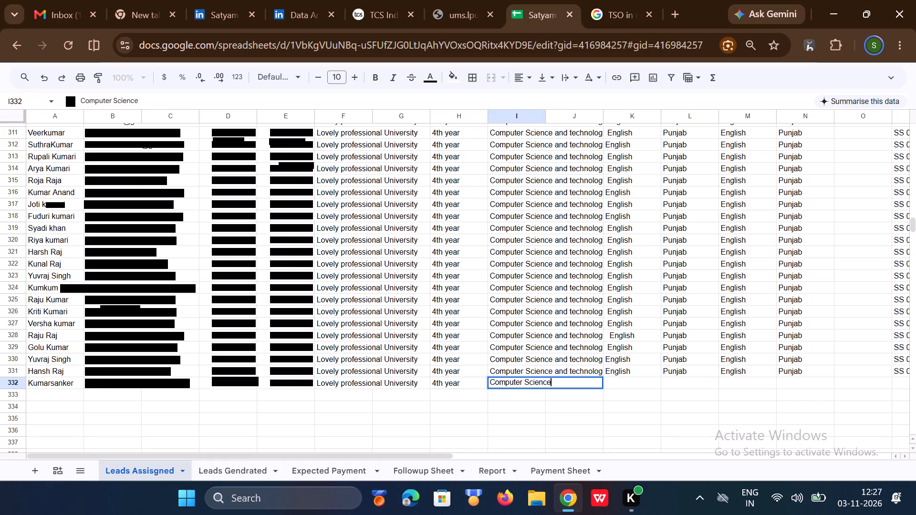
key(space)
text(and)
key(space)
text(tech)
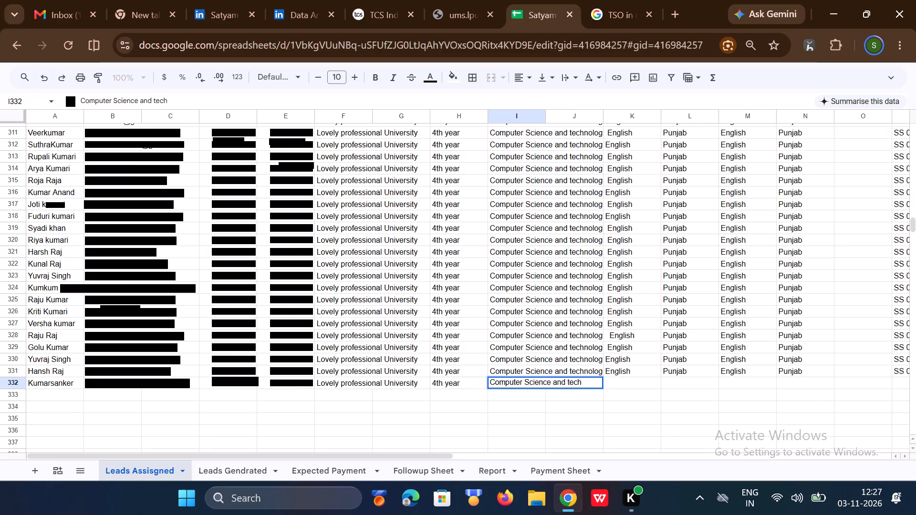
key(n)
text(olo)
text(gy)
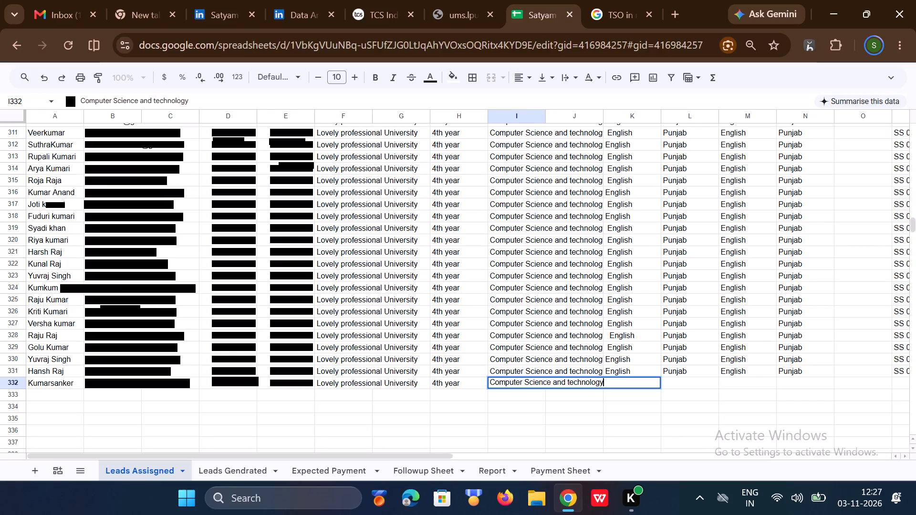
click(609, 384)
click(609, 401)
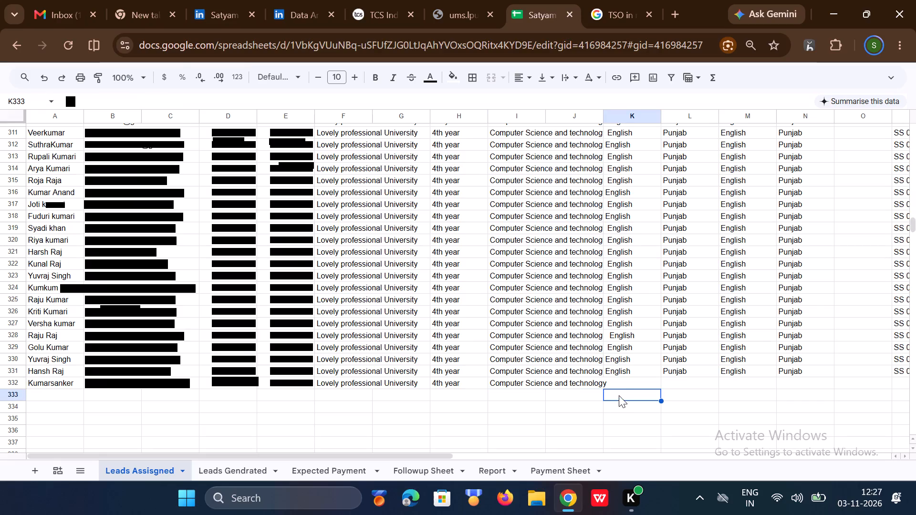
Enter "English" with a leading space as the new lead's language in cell K332.
double_click(625, 385)
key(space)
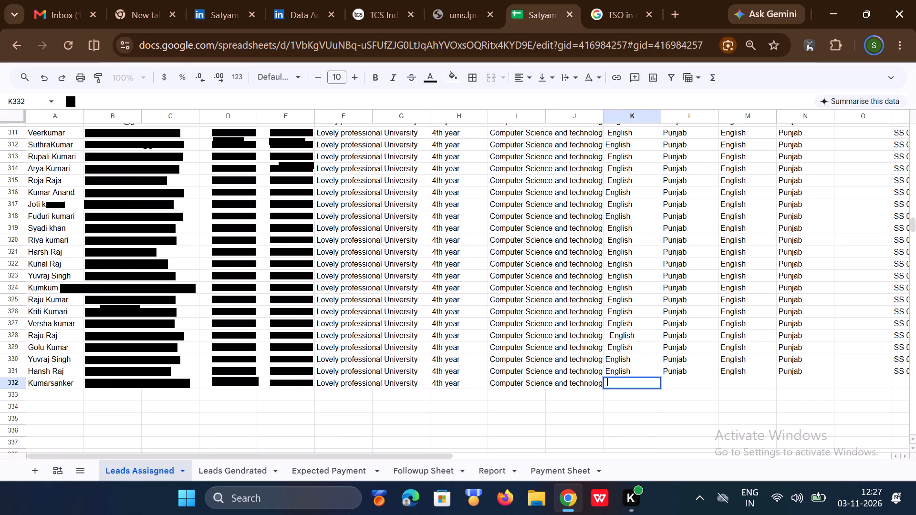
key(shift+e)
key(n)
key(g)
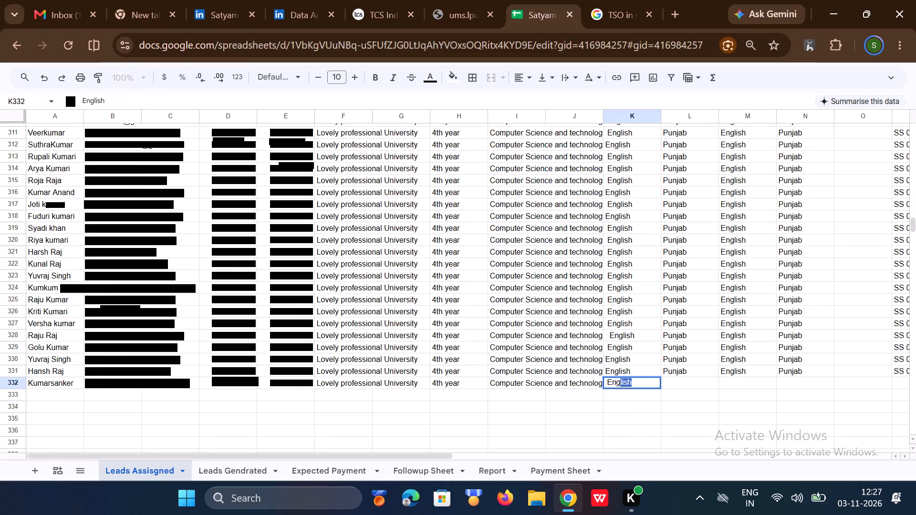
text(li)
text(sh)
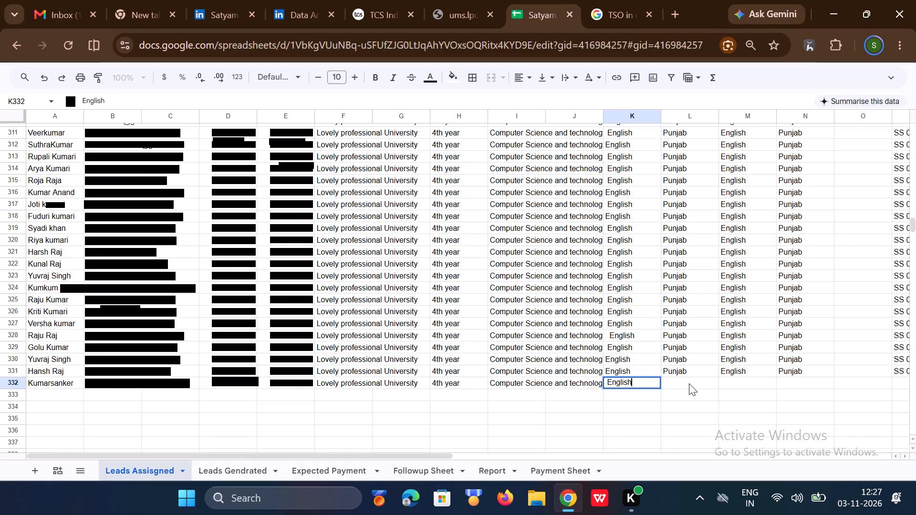
Enter "Punjab" as the new lead's state in cell L332.
double_click(689, 383)
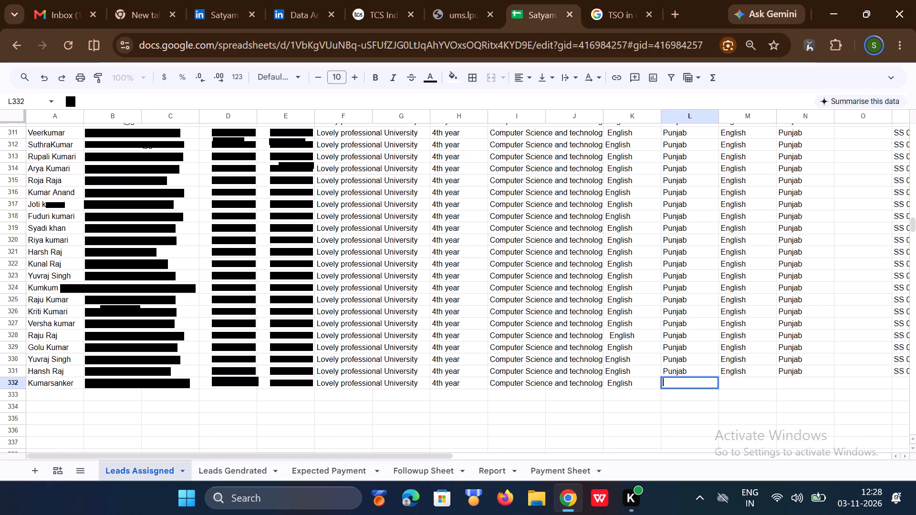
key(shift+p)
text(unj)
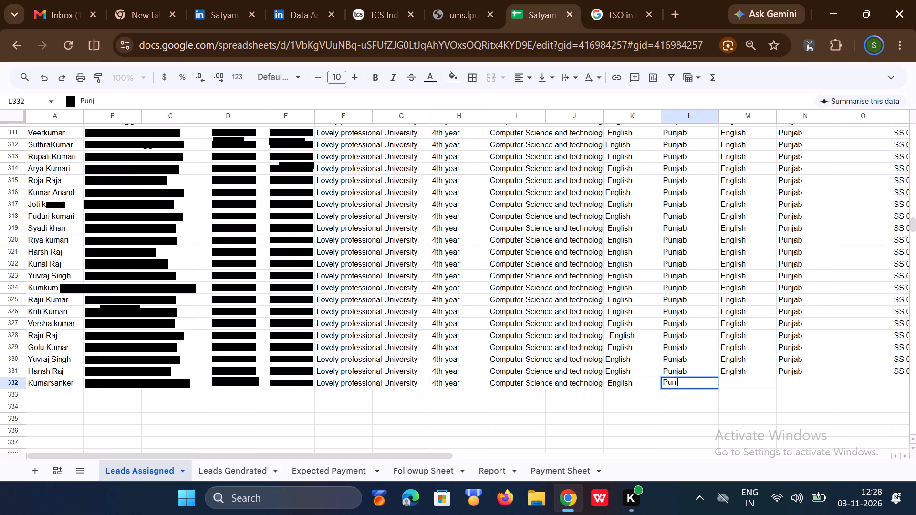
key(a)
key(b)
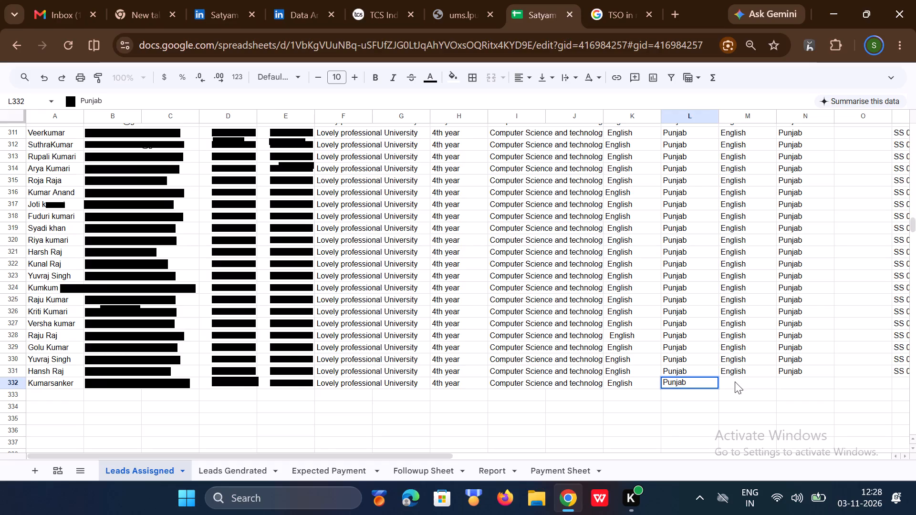
Enter "English" as the new lead's second language entry in cell M332.
double_click(736, 382)
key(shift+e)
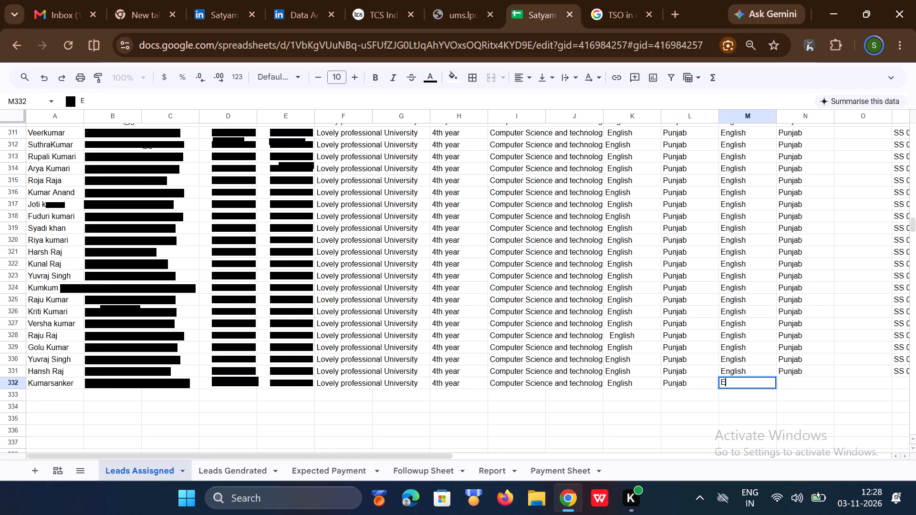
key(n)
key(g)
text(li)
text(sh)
Enter "Punjab" as the new lead's second state entry in cell N332.
double_click(790, 386)
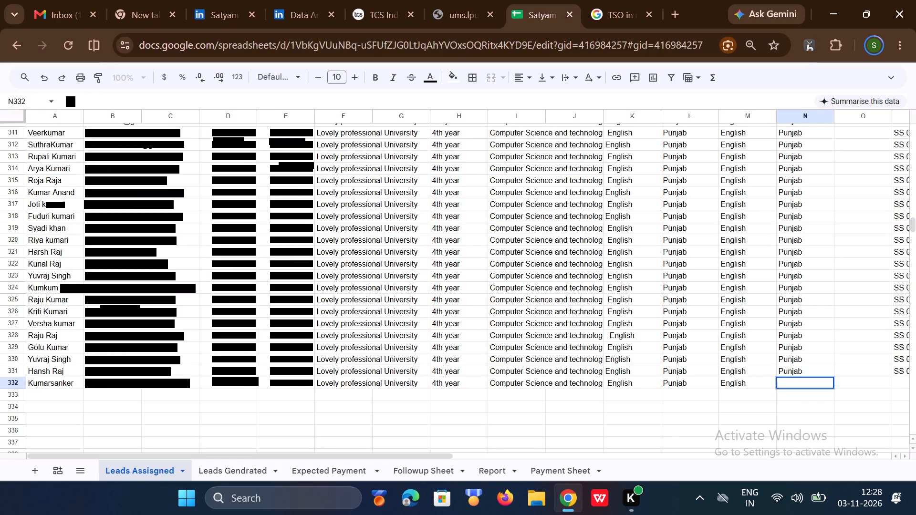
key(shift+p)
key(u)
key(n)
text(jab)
click(771, 415)
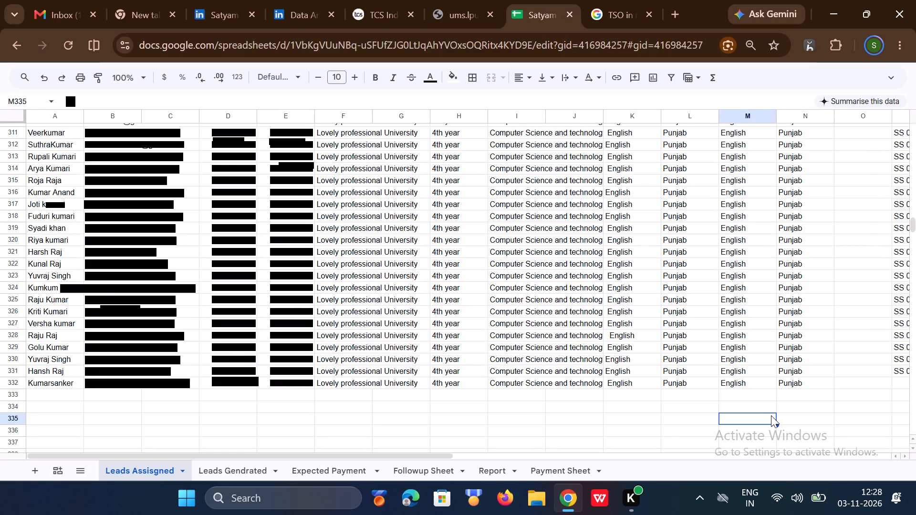
Enter the code "SS 010" for the new lead in cell P332.
scroll(771, 415, left, 2)
double_click(779, 386)
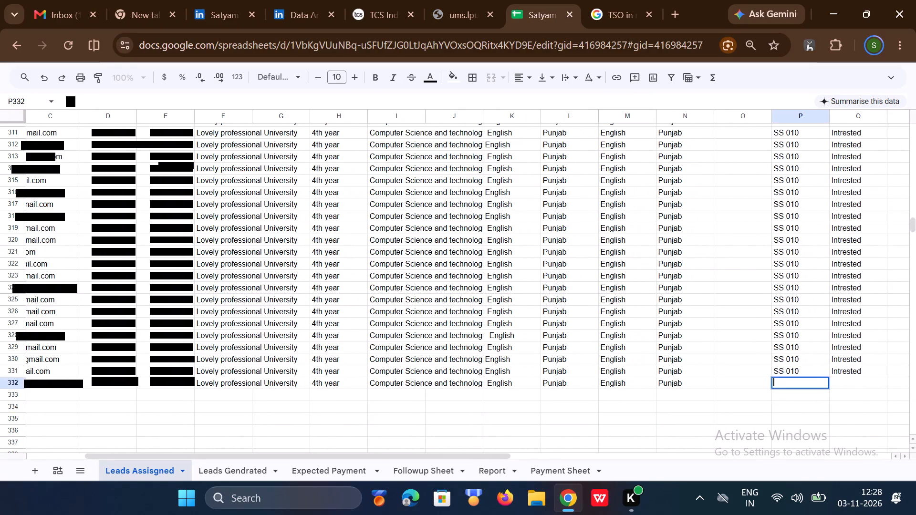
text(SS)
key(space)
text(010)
Enter "Intrested" as the new lead's status in cell Q332.
double_click(847, 385)
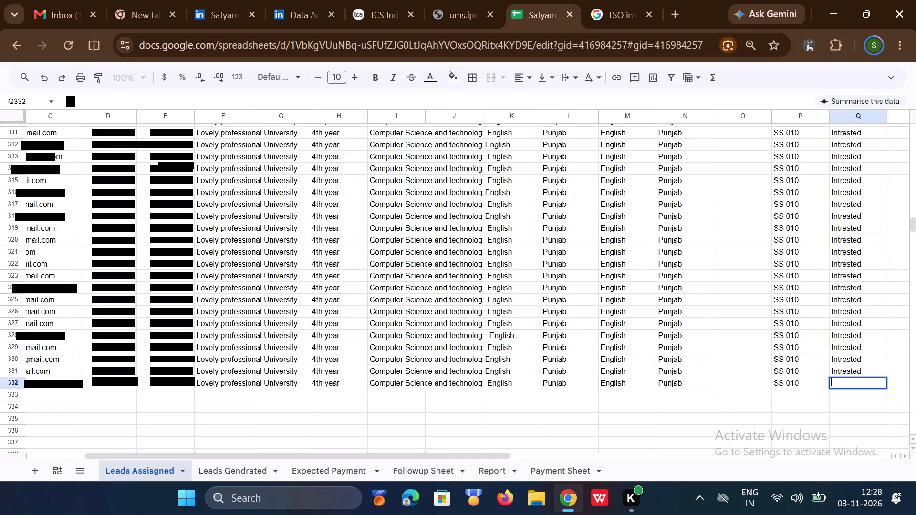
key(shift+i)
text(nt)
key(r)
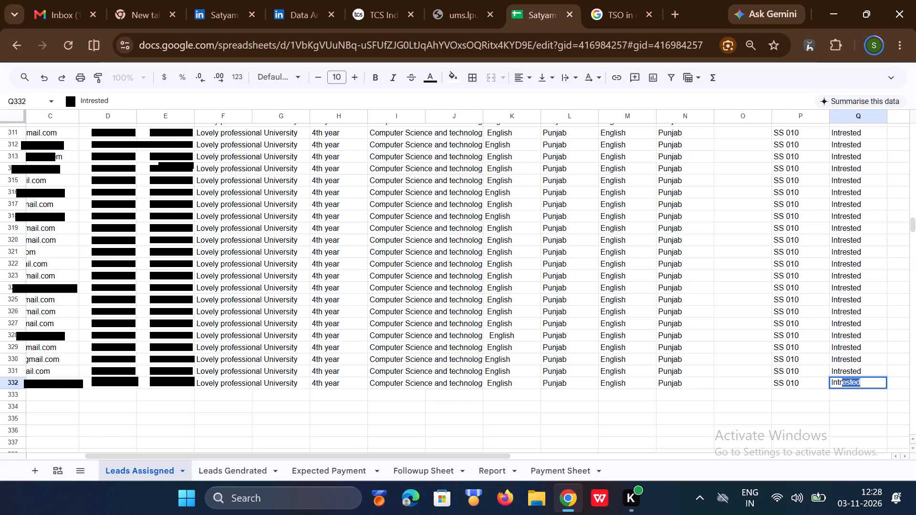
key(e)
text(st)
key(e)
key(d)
right_click(749, 435)
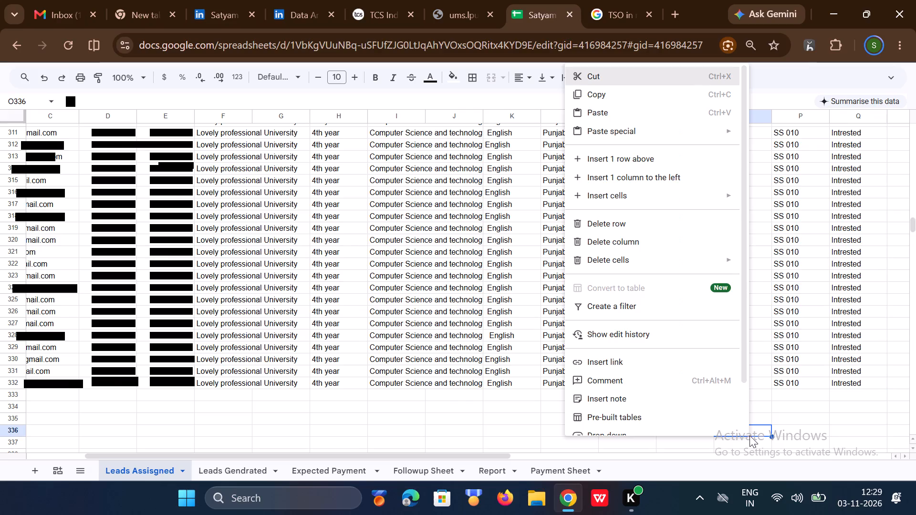
click(460, 432)
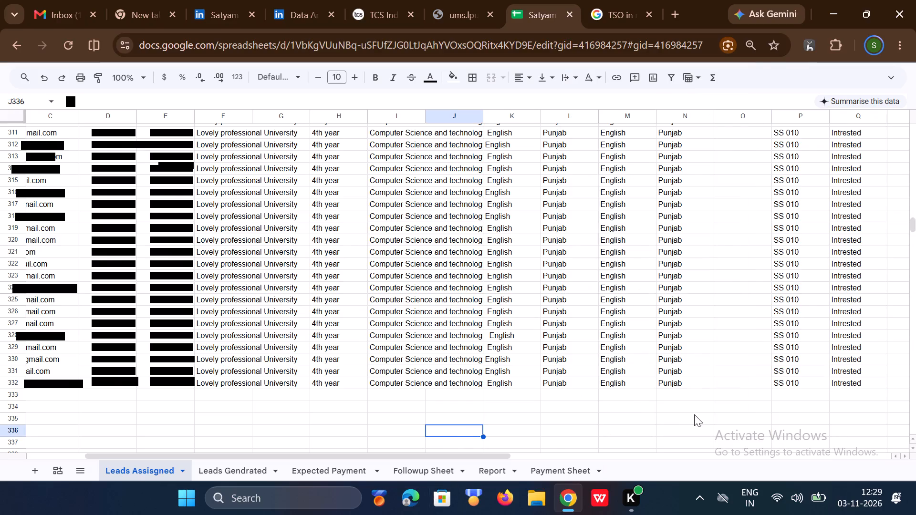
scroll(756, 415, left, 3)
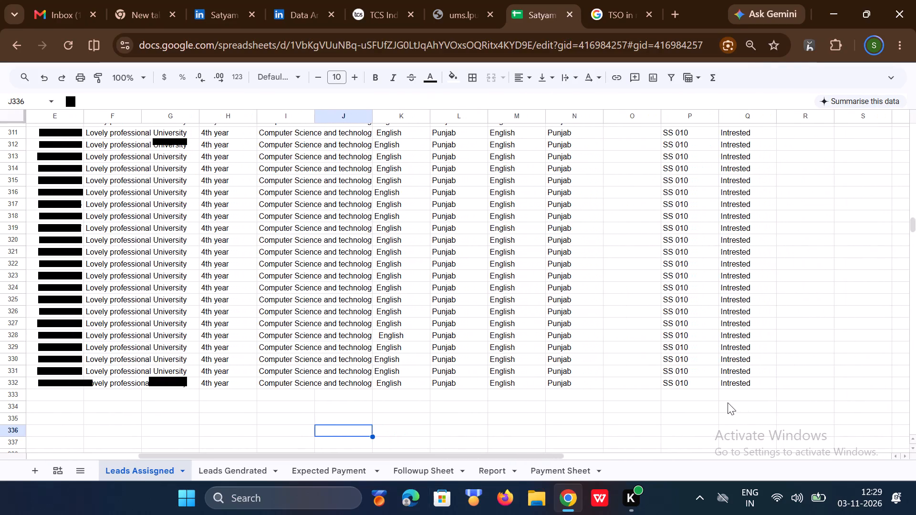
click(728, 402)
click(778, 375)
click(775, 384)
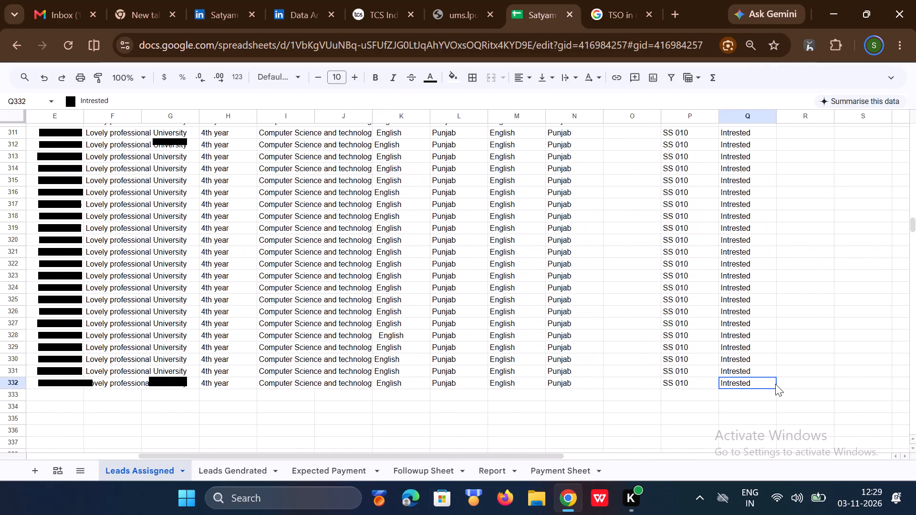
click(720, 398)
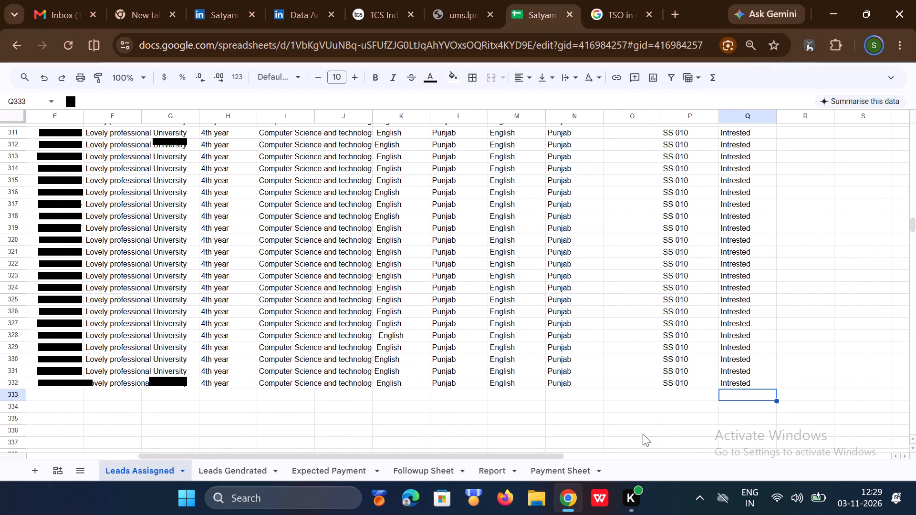
Start another lead record by entering the student's name in cell A333.
scroll(643, 434, left, 2)
scroll(643, 434, right, 3)
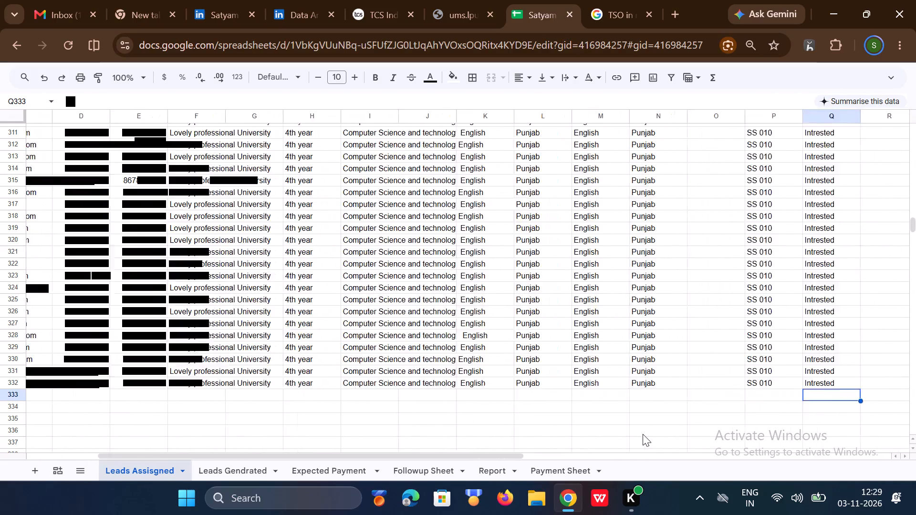
scroll(643, 434, right, 2)
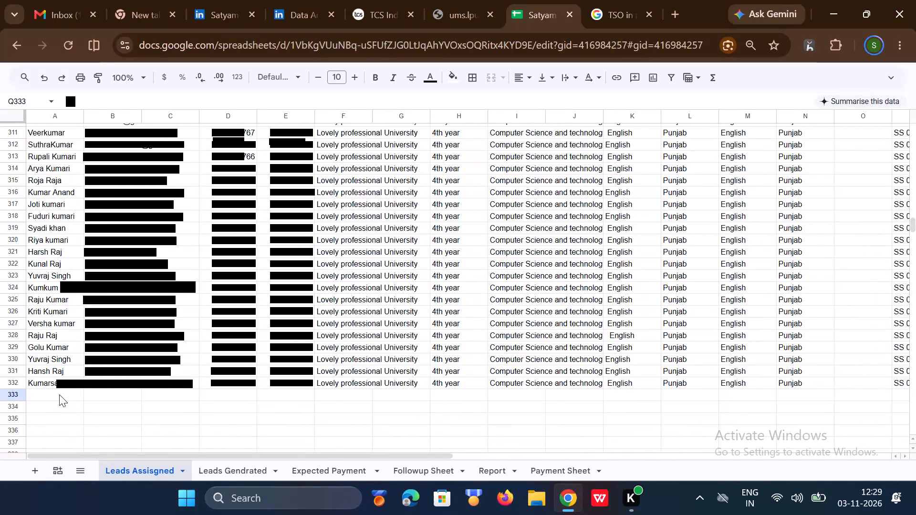
double_click(59, 394)
click(59, 394)
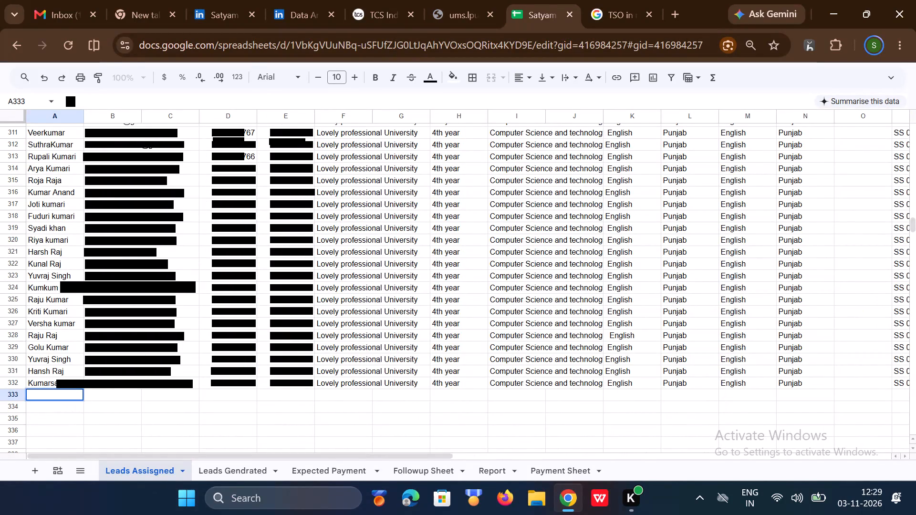
click(59, 394)
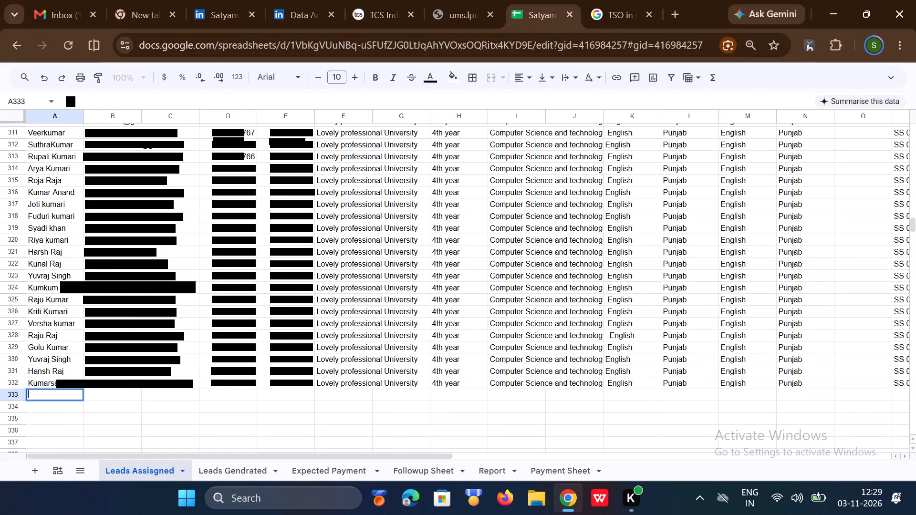
click(59, 394)
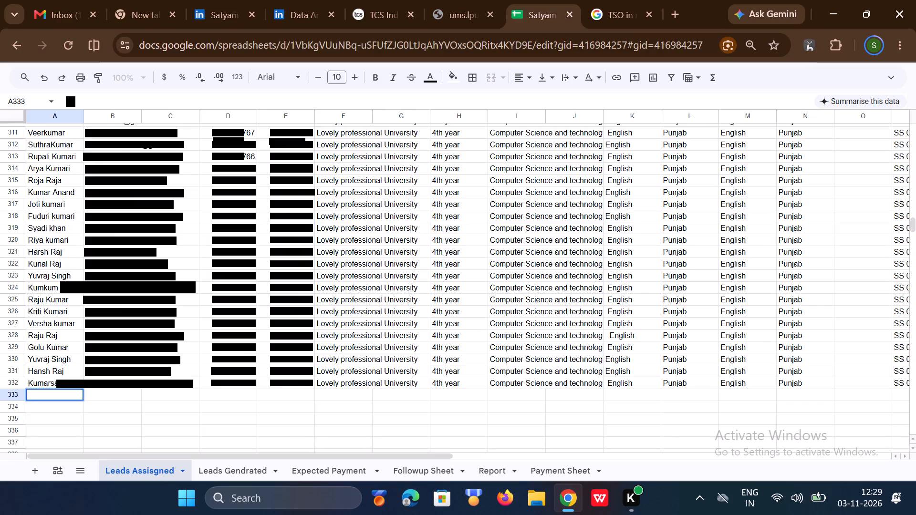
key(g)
key(BackSpace)
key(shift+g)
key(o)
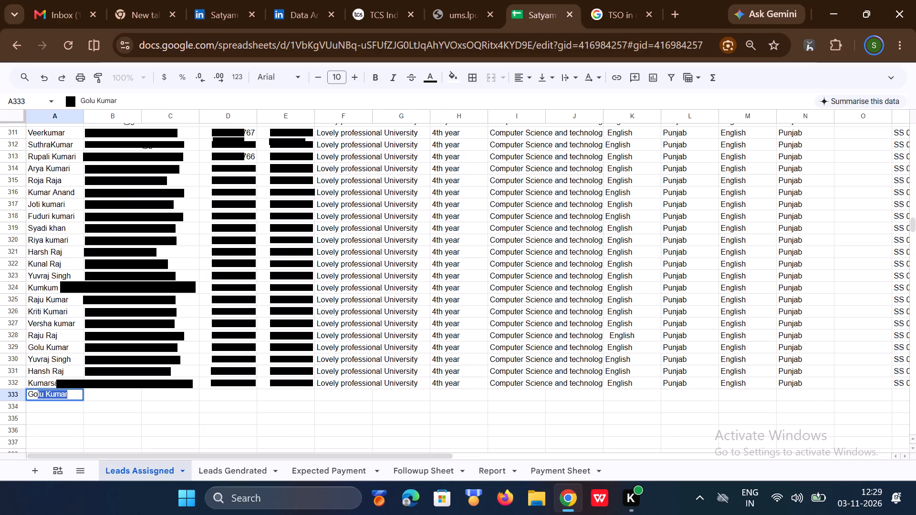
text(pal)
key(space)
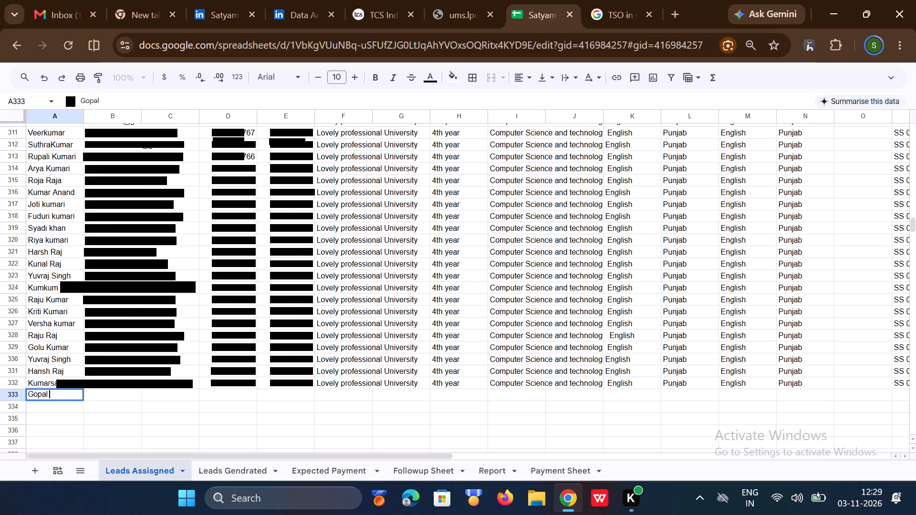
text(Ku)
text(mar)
Enter the student's e-mail address in cell B333 of the new lead's row.
double_click(100, 388)
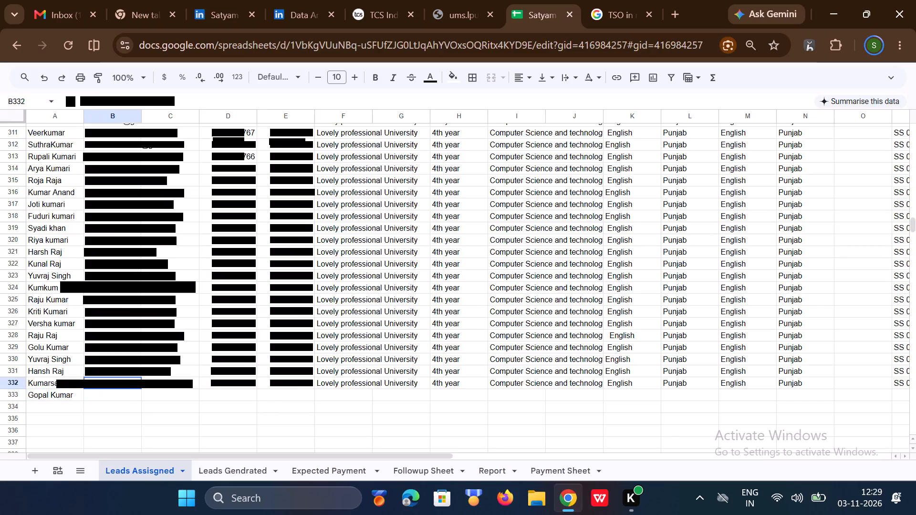
double_click(97, 400)
double_click(106, 395)
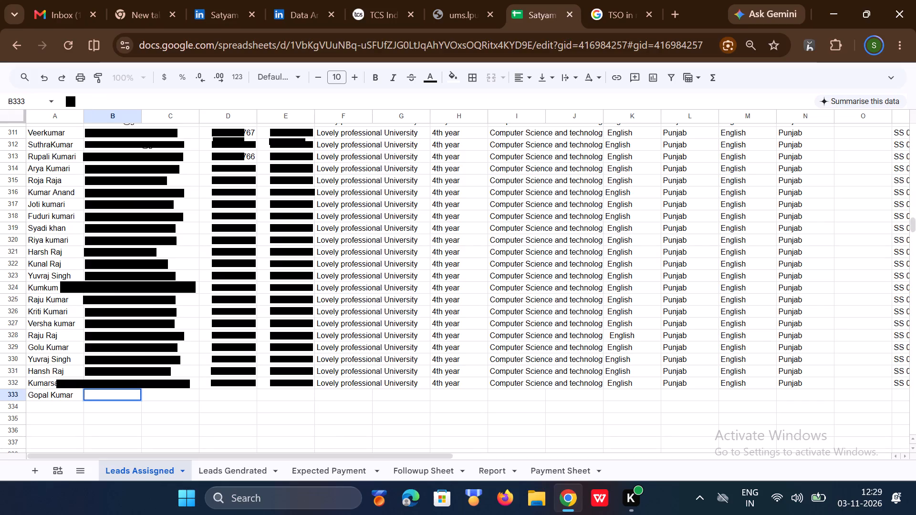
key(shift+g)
key(BackSpace)
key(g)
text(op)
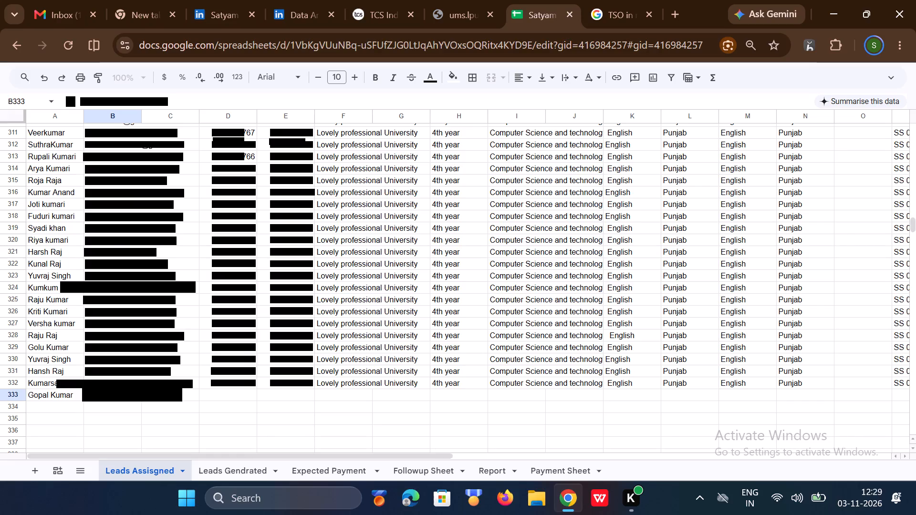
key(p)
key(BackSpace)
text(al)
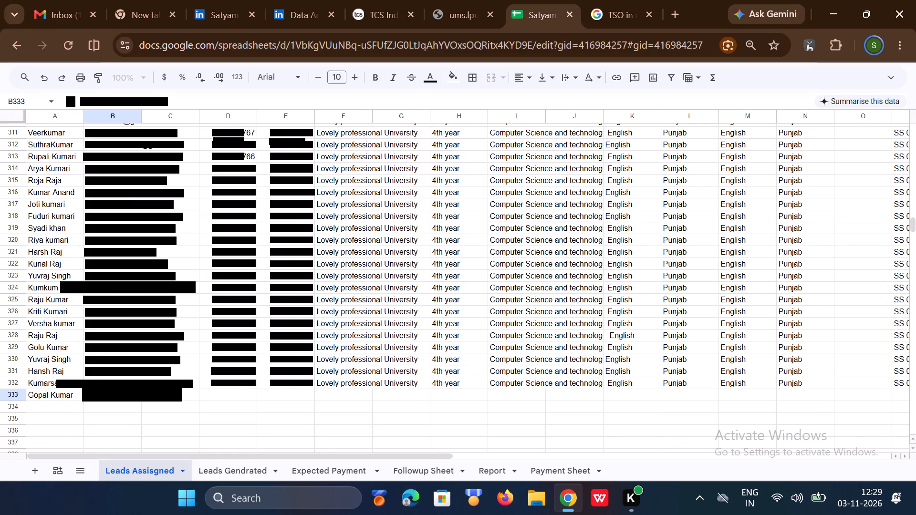
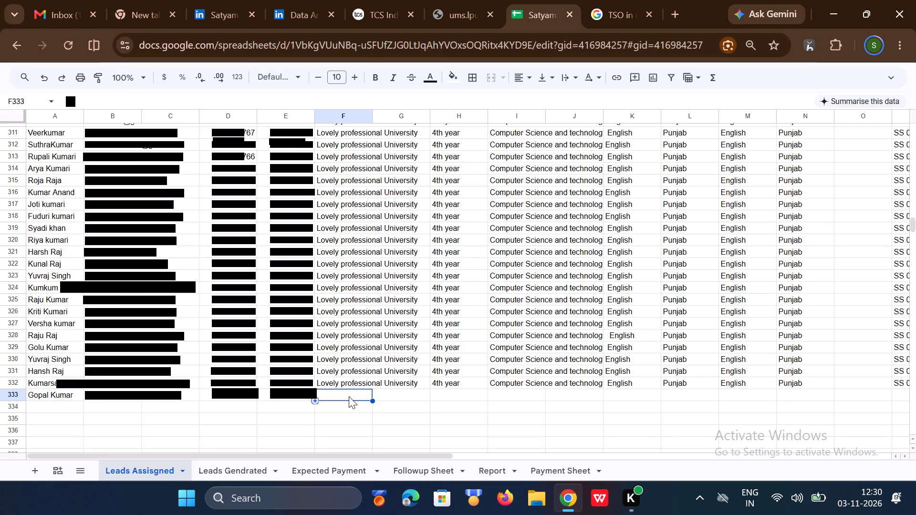
Enter "Lovely professional University" as the new lead's university in cell F333.
double_click(349, 396)
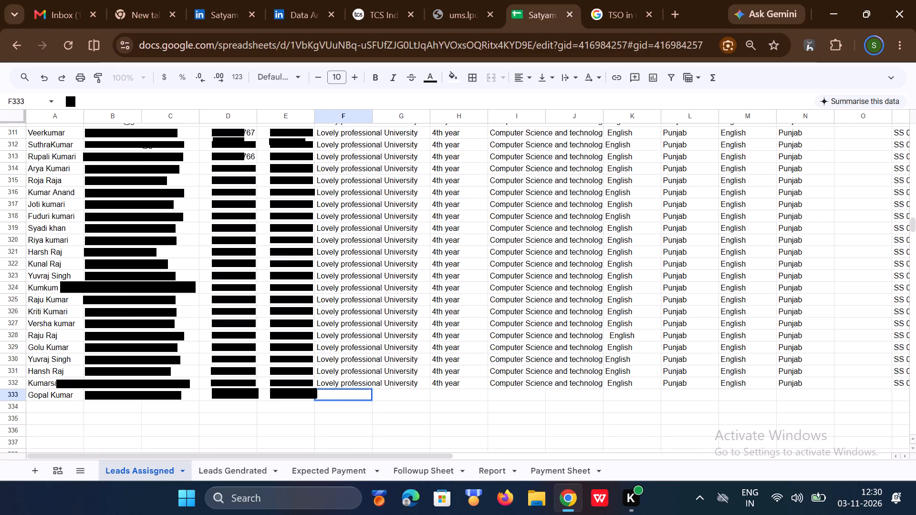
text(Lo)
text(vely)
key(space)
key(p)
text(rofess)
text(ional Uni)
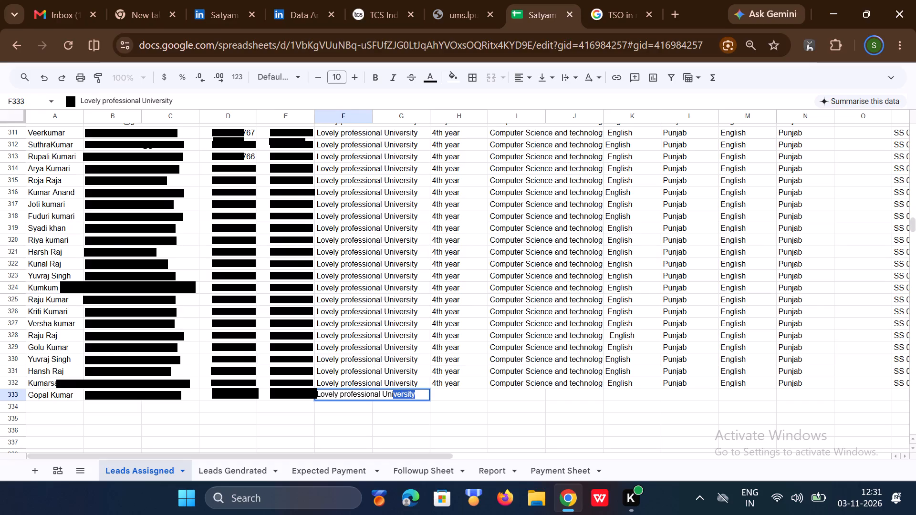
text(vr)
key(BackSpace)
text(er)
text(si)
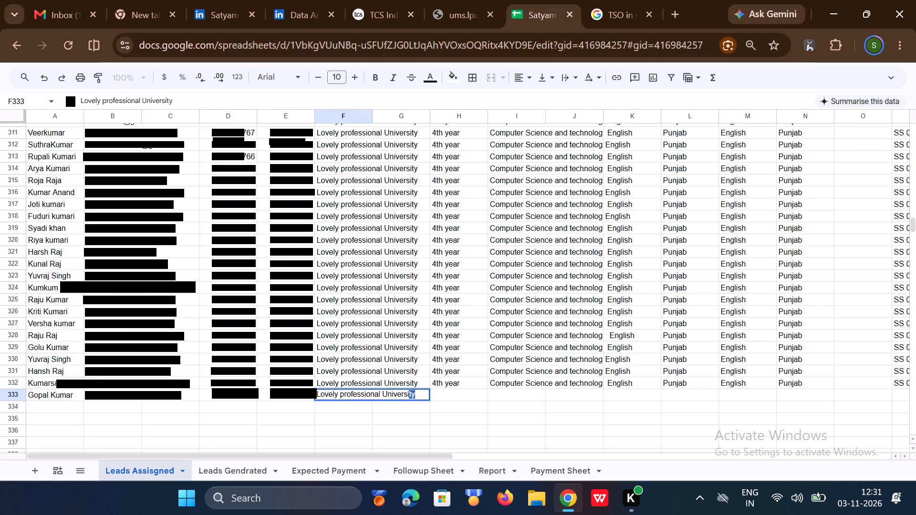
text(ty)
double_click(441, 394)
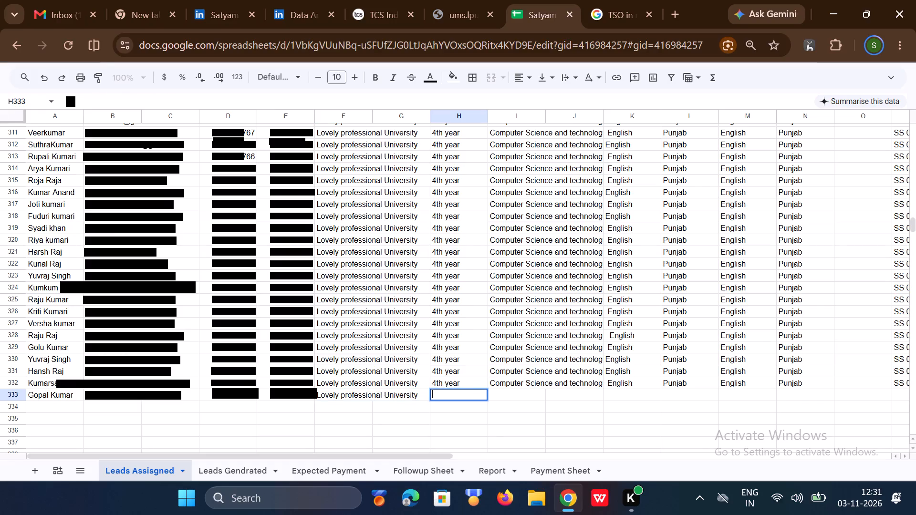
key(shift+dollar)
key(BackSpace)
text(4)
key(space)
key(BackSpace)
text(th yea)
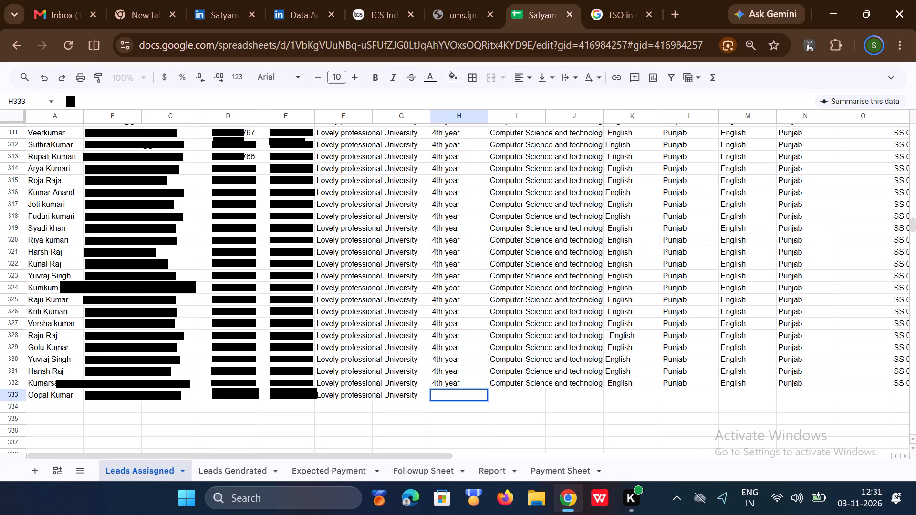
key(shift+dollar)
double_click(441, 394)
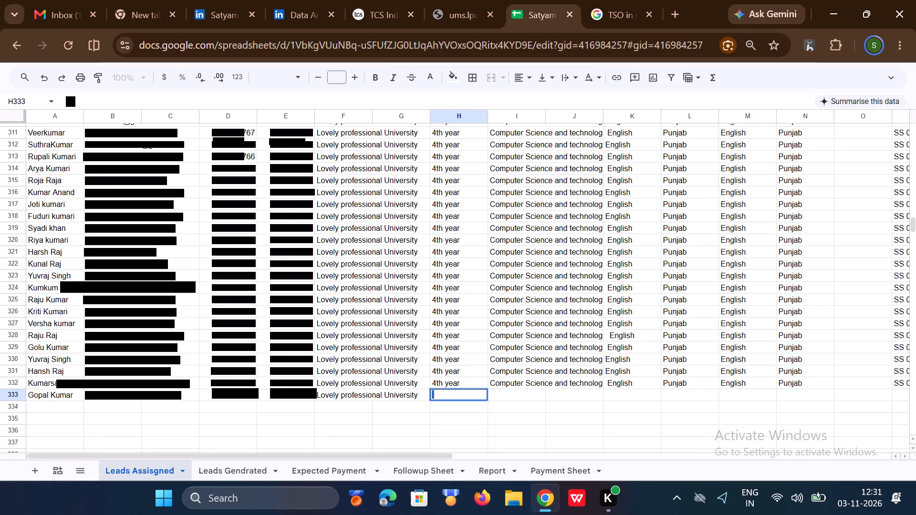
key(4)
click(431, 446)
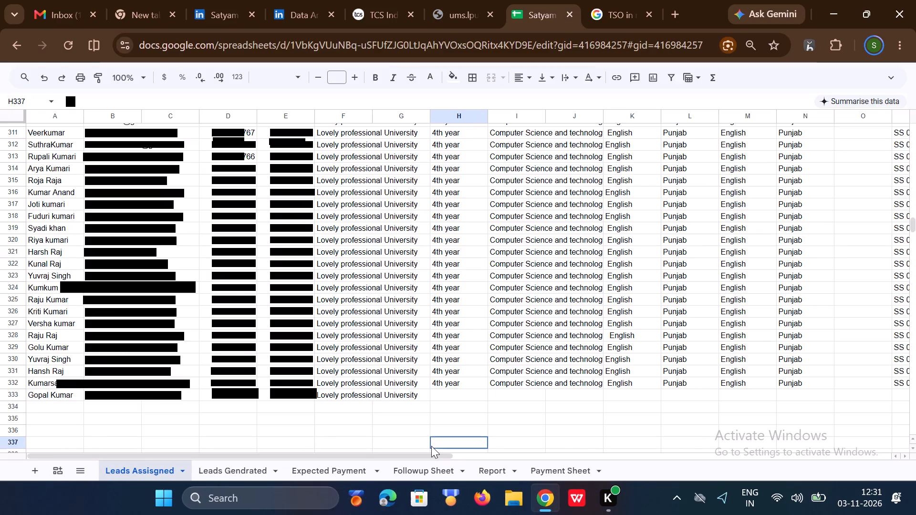
Enter "4th year" as the new lead's year of study in cell H333.
double_click(444, 397)
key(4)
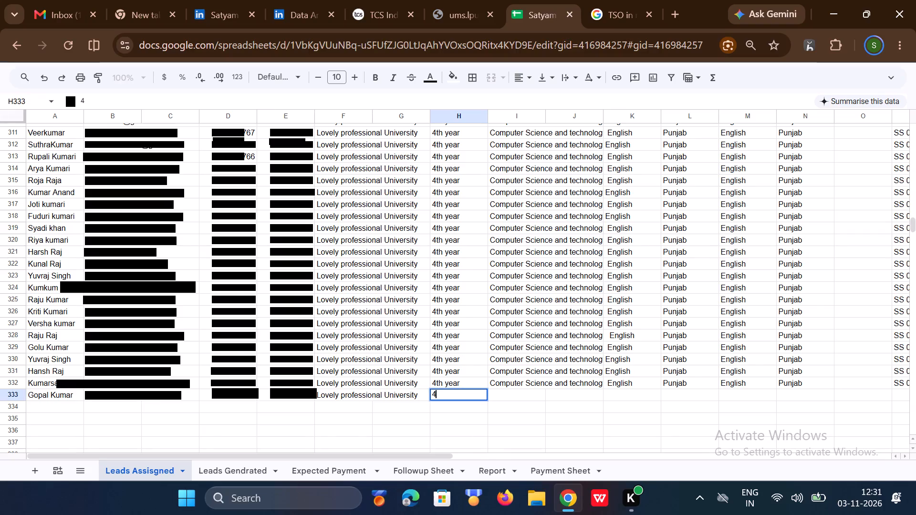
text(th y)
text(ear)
Enter "Computer Science and technology" as the new lead's course in cell I333.
double_click(506, 396)
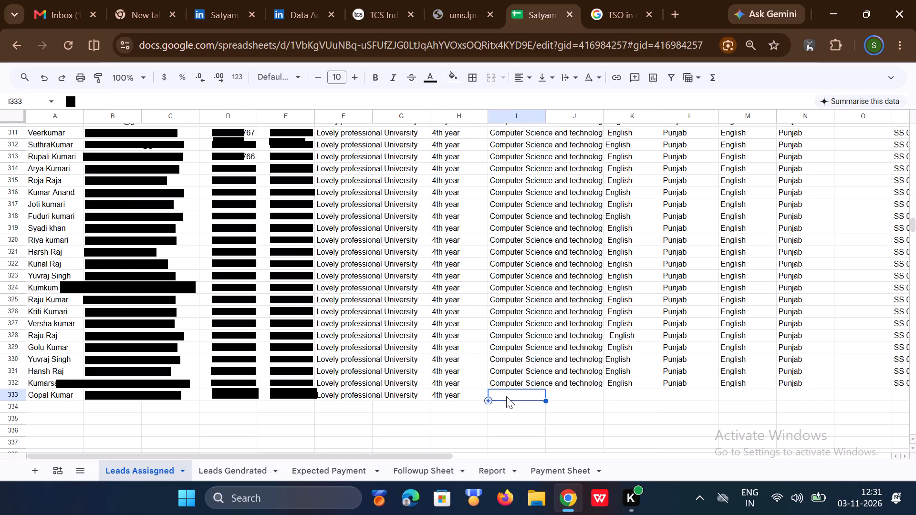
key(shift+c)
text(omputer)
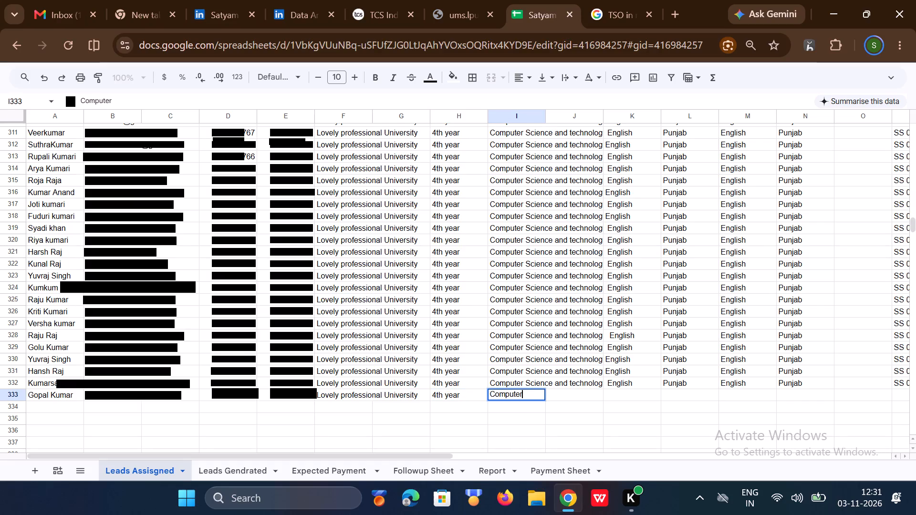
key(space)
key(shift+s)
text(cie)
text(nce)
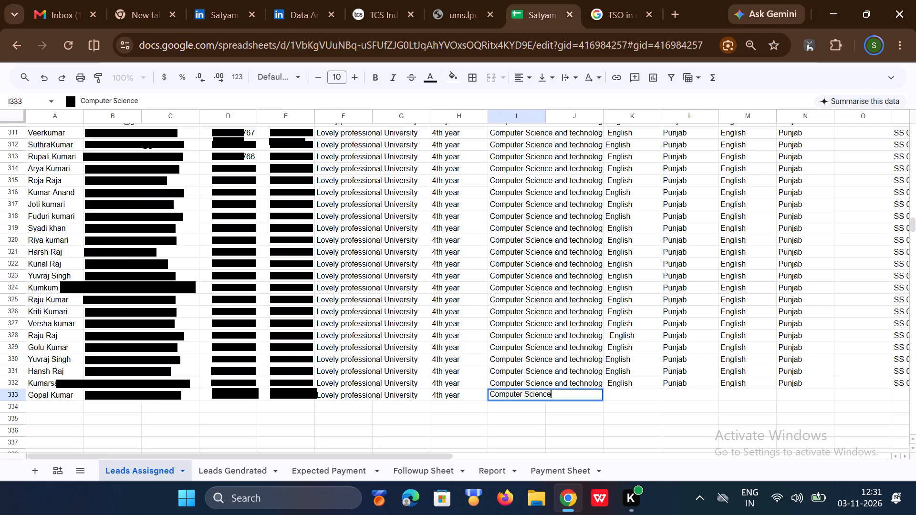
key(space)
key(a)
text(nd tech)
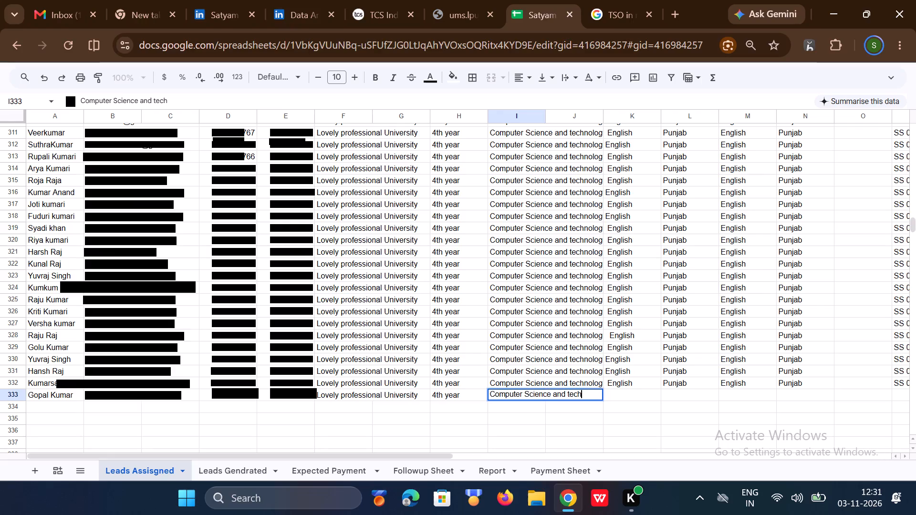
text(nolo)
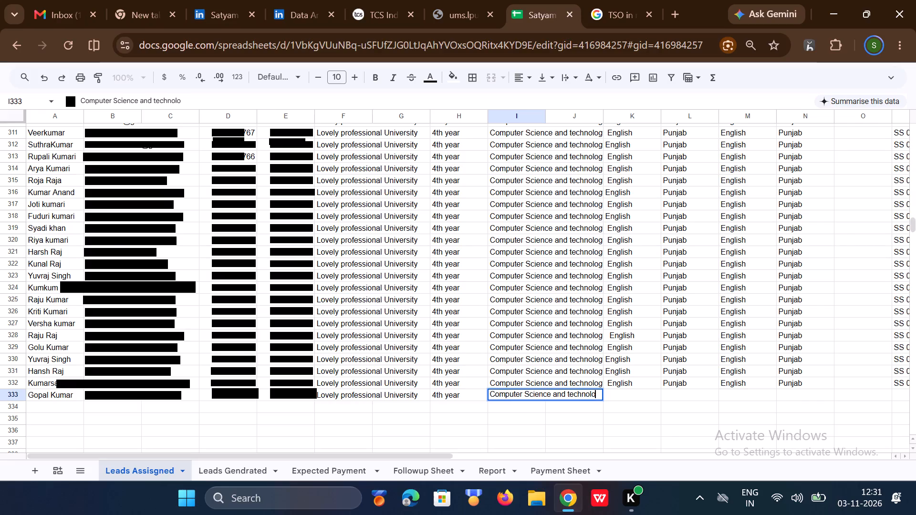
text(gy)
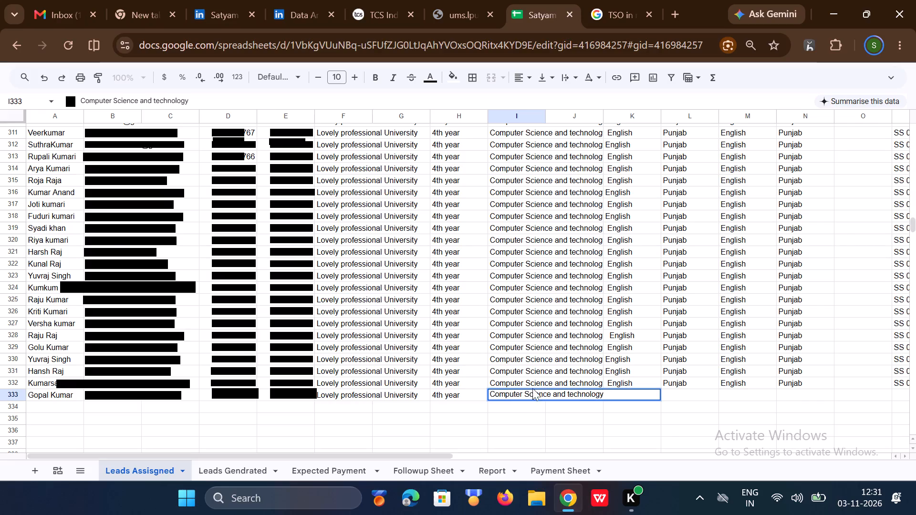
click(565, 411)
Enter "English" with a leading space in cell K333 of the new lead's row.
double_click(625, 395)
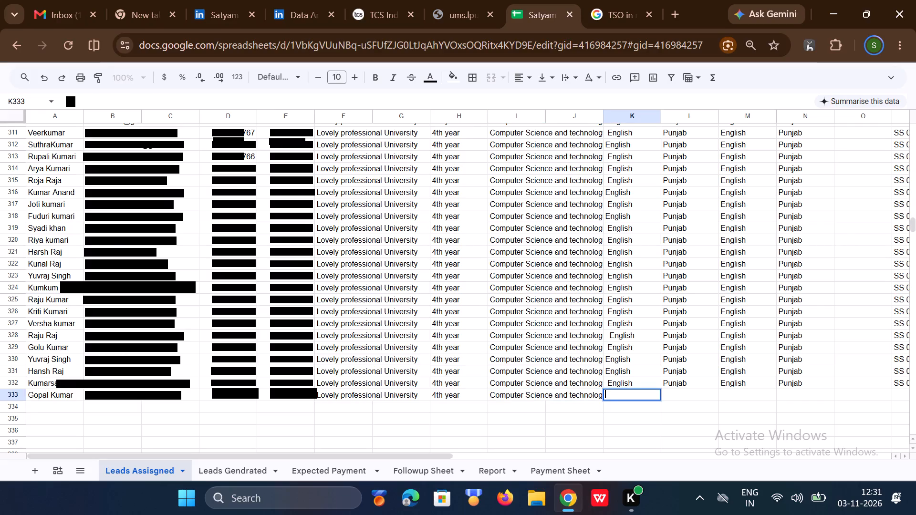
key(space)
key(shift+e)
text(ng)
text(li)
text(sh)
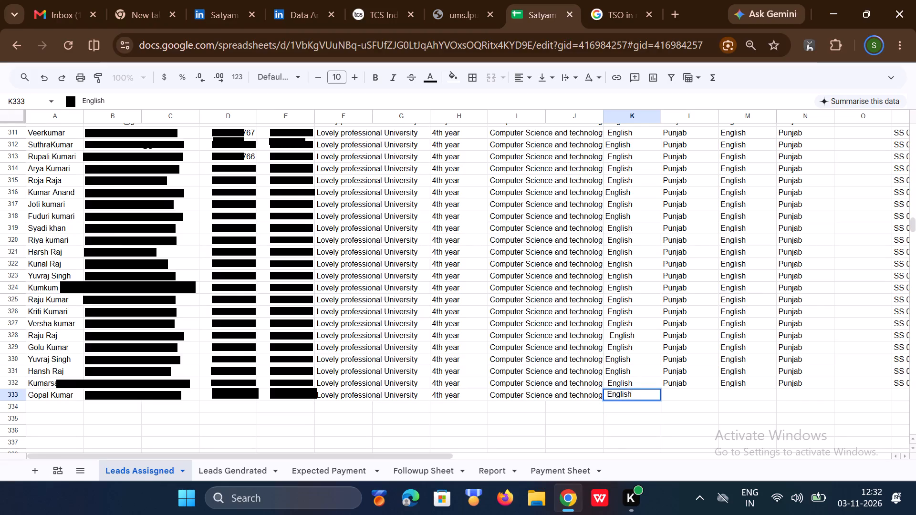
Enter "Punjab" in cell L333 of the new lead's row.
double_click(688, 392)
double_click(688, 392)
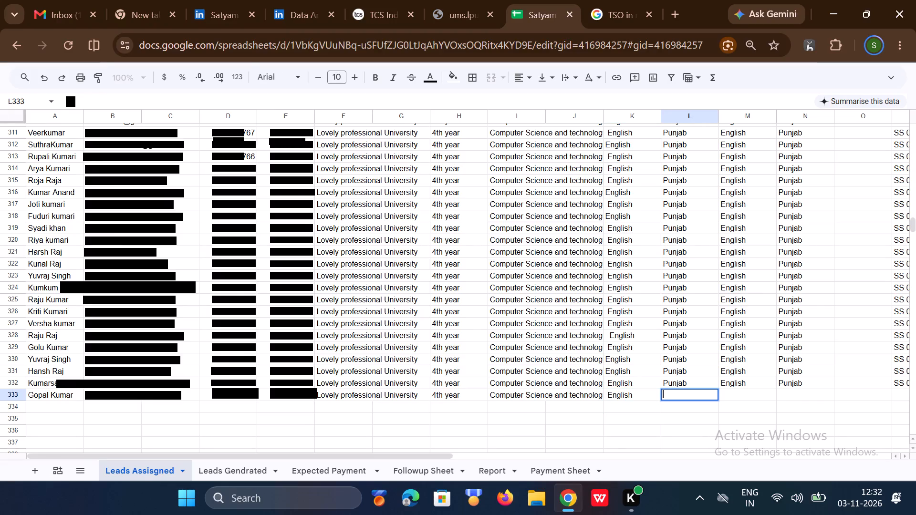
click(688, 392)
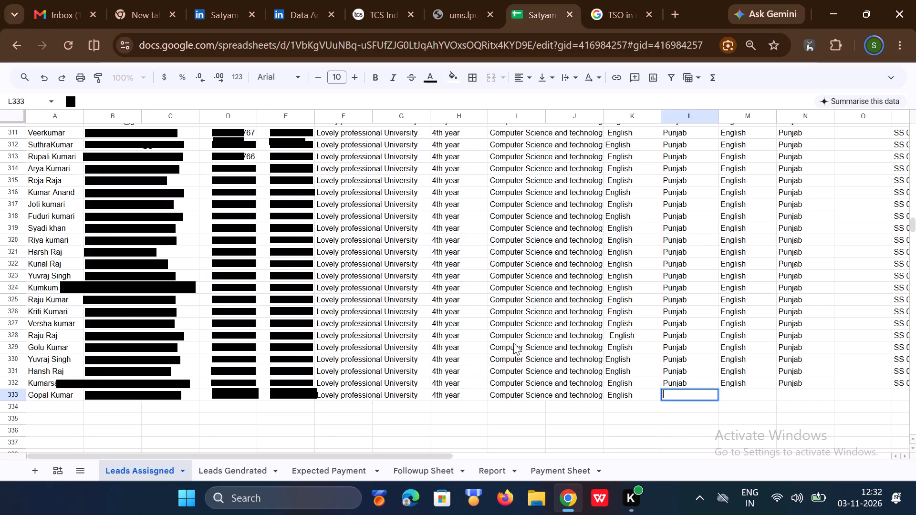
click(677, 391)
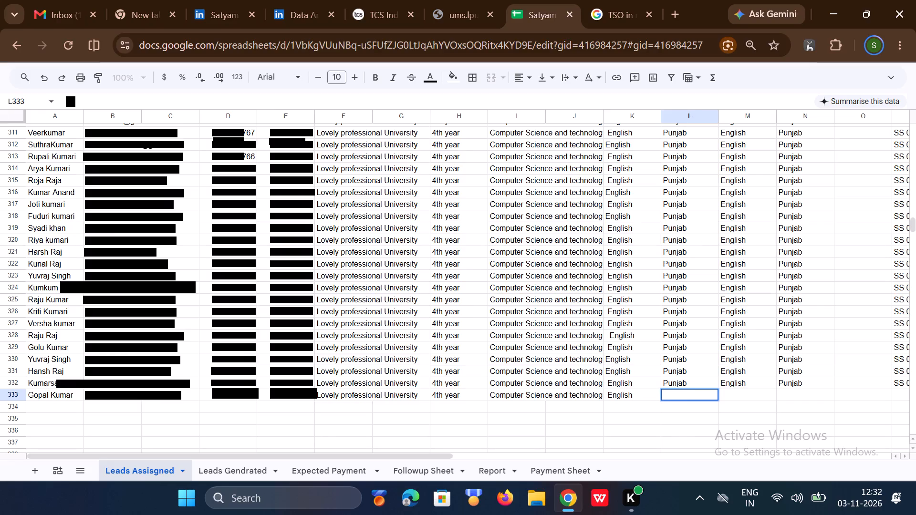
click(677, 391)
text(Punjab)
Enter "English" in cell M333 of the new lead's row.
double_click(742, 394)
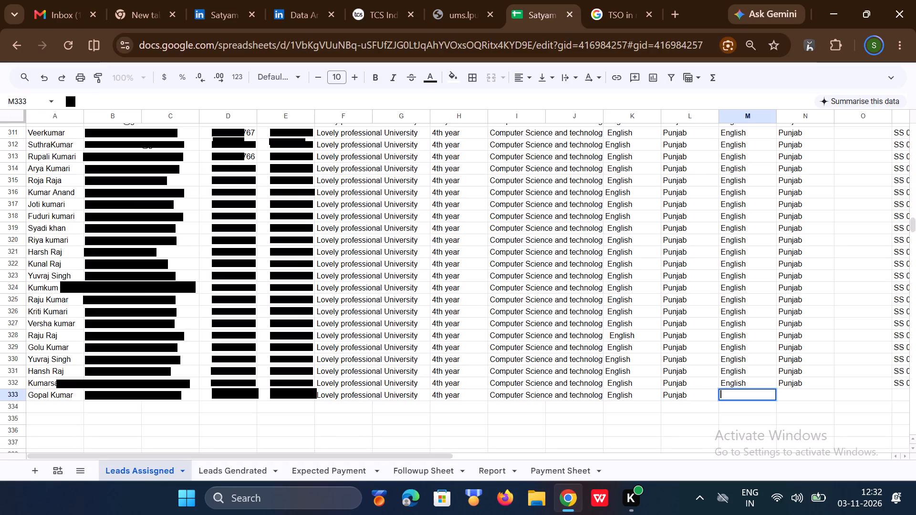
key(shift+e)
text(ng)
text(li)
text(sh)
Enter "Punjab" in cell N333 of the new lead's row.
double_click(798, 395)
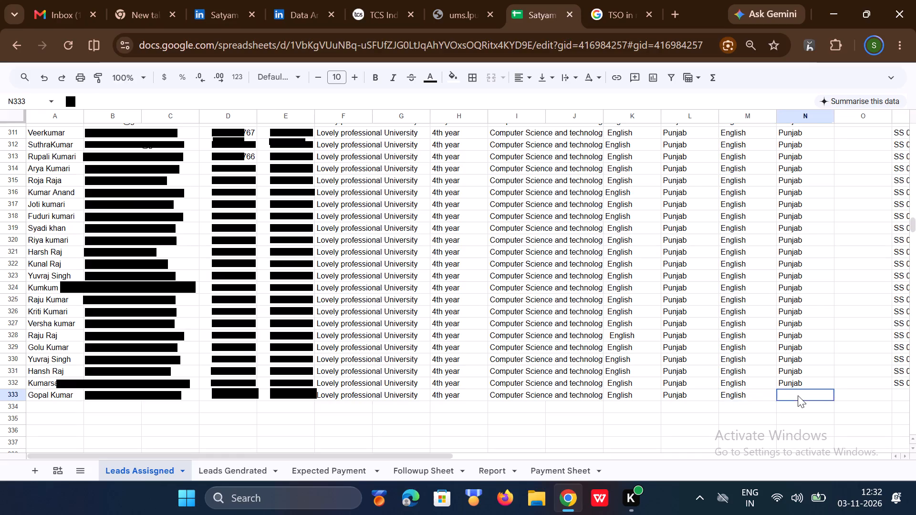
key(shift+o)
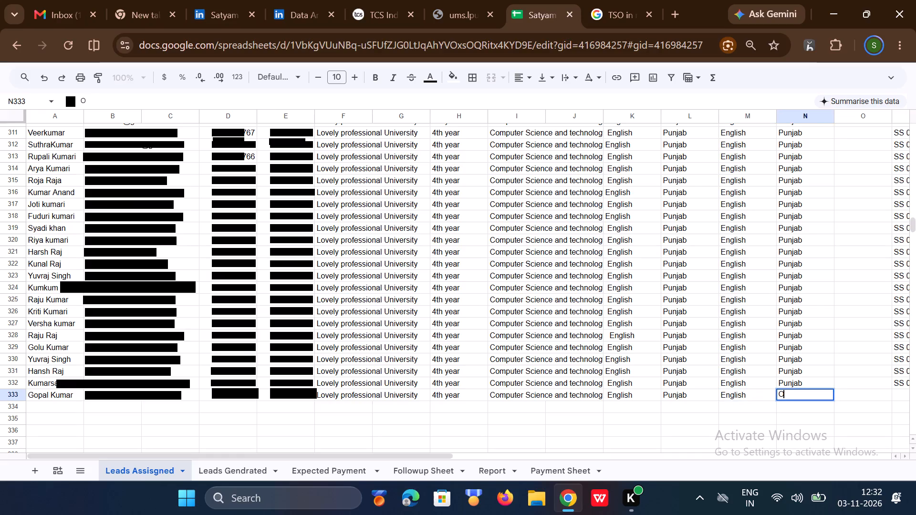
key(BackSpace)
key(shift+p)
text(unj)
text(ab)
scroll(821, 424, left, 1)
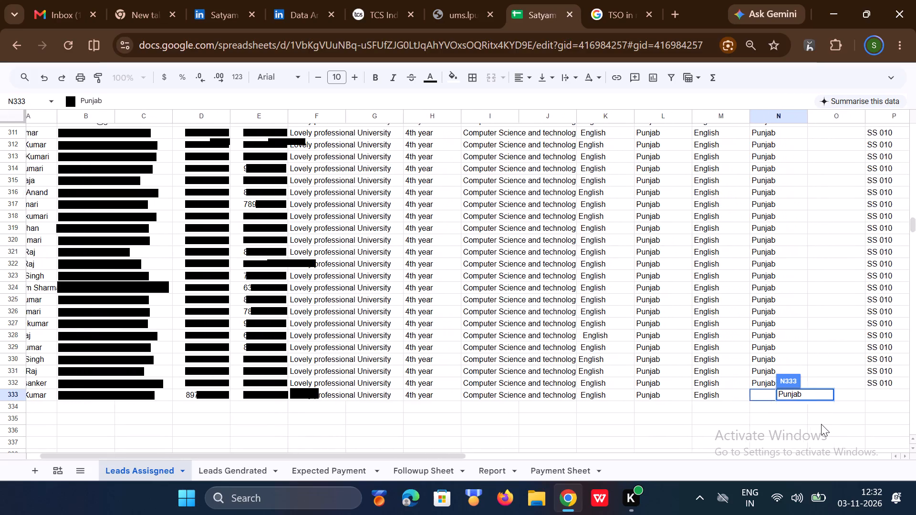
scroll(821, 424, left, 1)
click(821, 424)
Enter the code "SS 010" in cell P333 of the new lead's row.
double_click(871, 391)
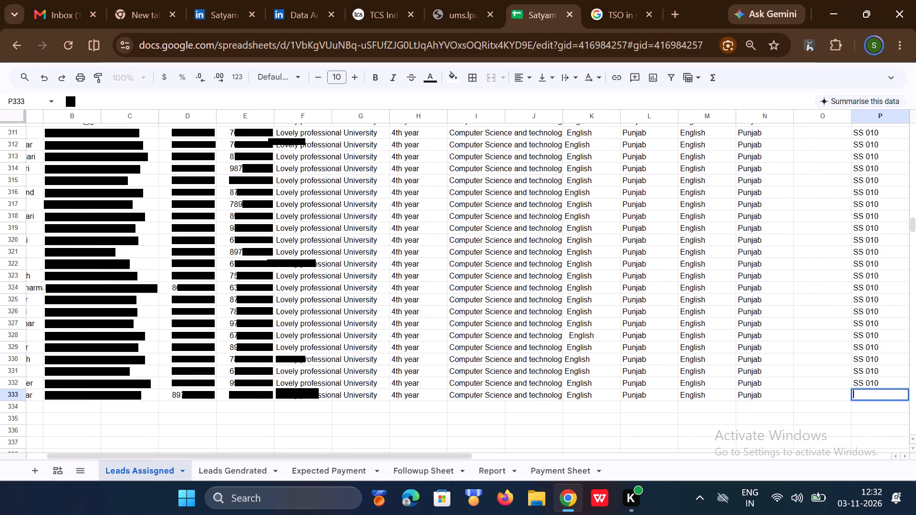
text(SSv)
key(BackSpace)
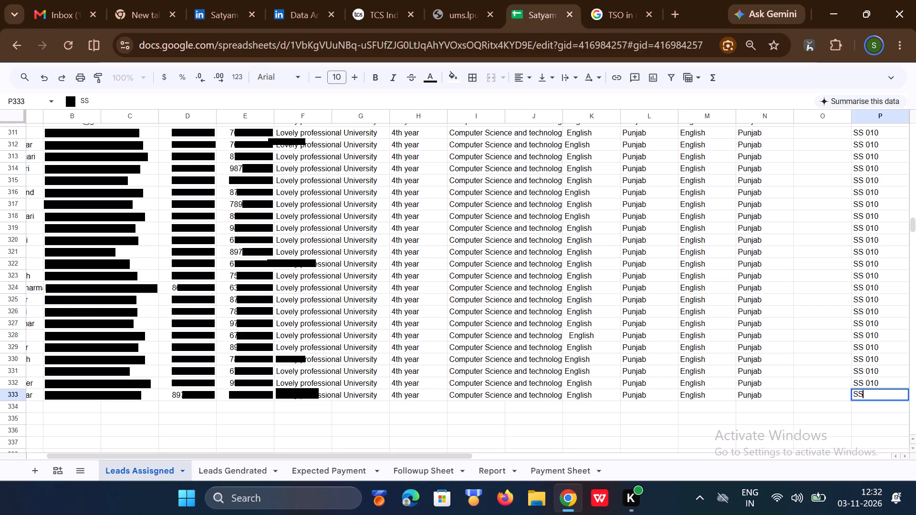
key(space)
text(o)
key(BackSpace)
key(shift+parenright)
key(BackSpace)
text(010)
click(821, 442)
Enter the status "Not Intrested" in cell Q333 of the new lead's row.
scroll(848, 401, left, 3)
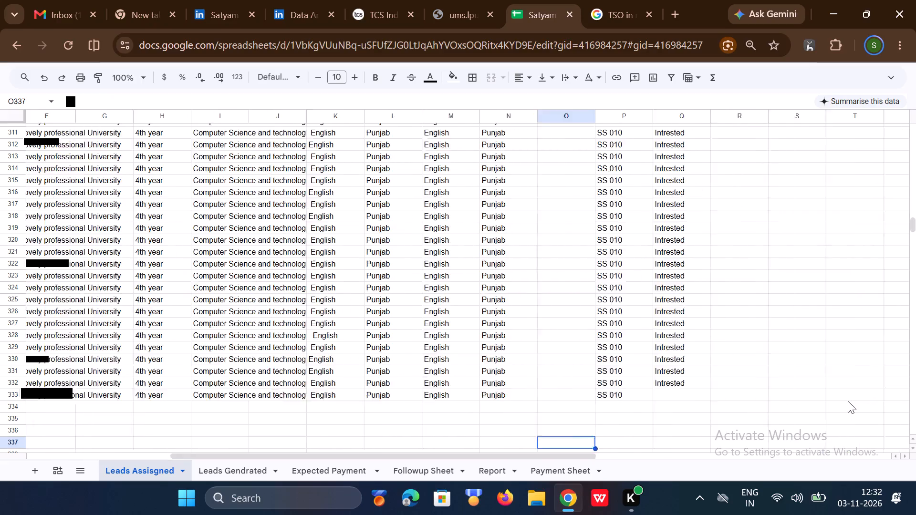
scroll(848, 401, left, 1)
double_click(563, 393)
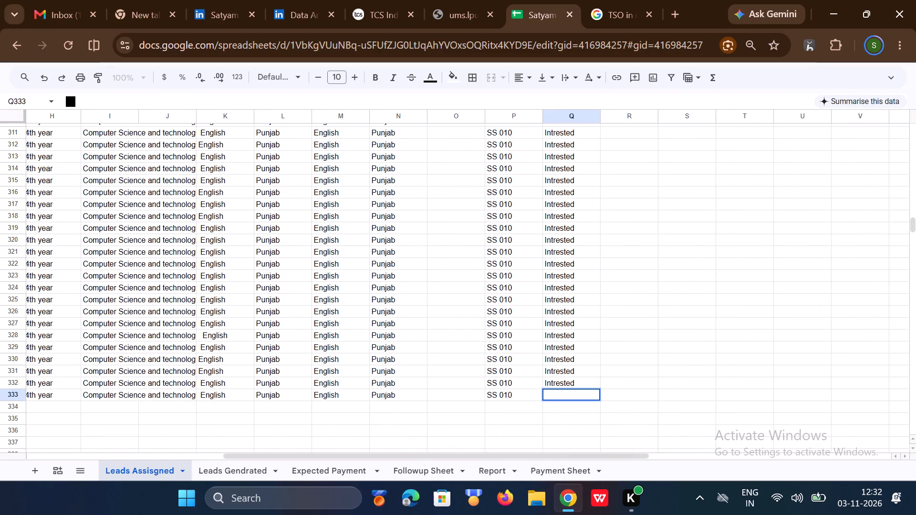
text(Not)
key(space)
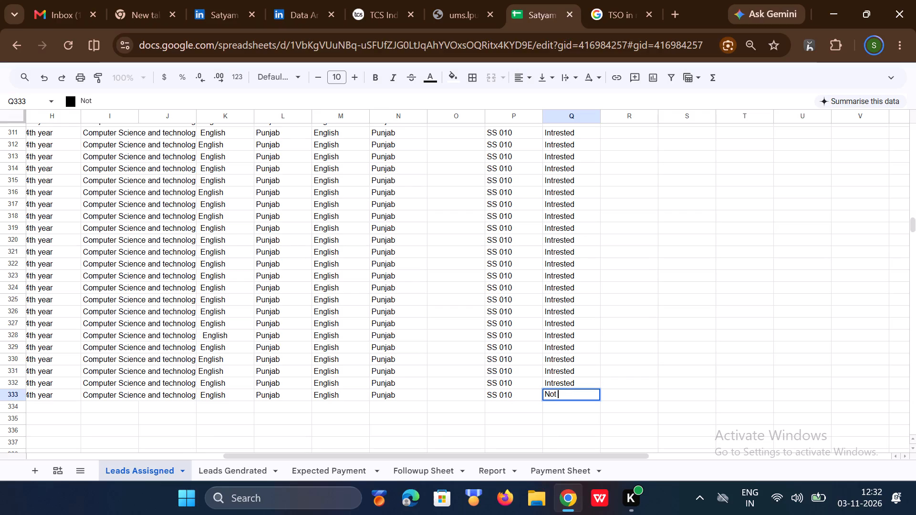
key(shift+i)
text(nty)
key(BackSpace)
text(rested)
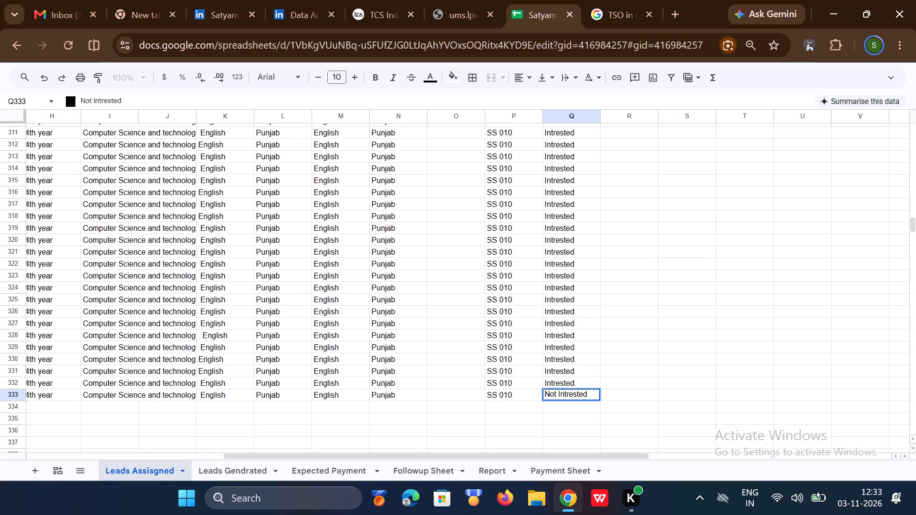
click(625, 414)
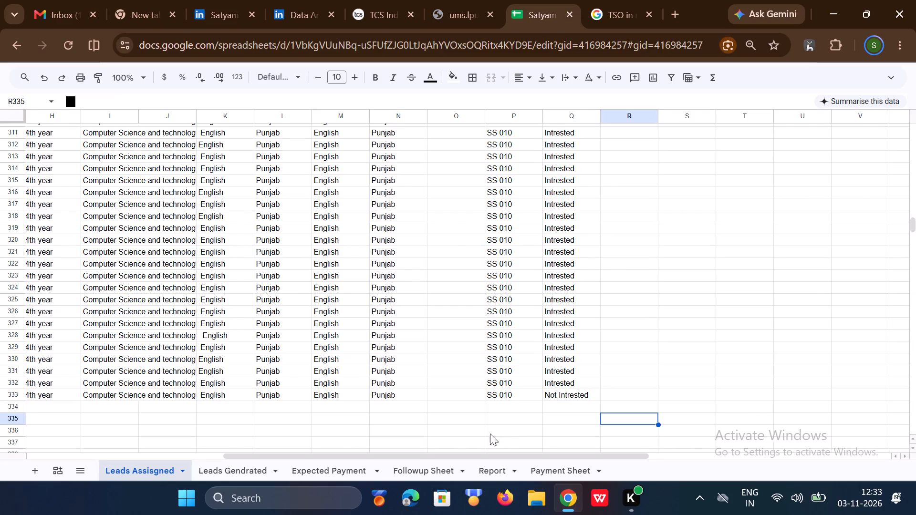
Start the next lead record by entering the student's name in cell A334.
scroll(490, 433, right, 6)
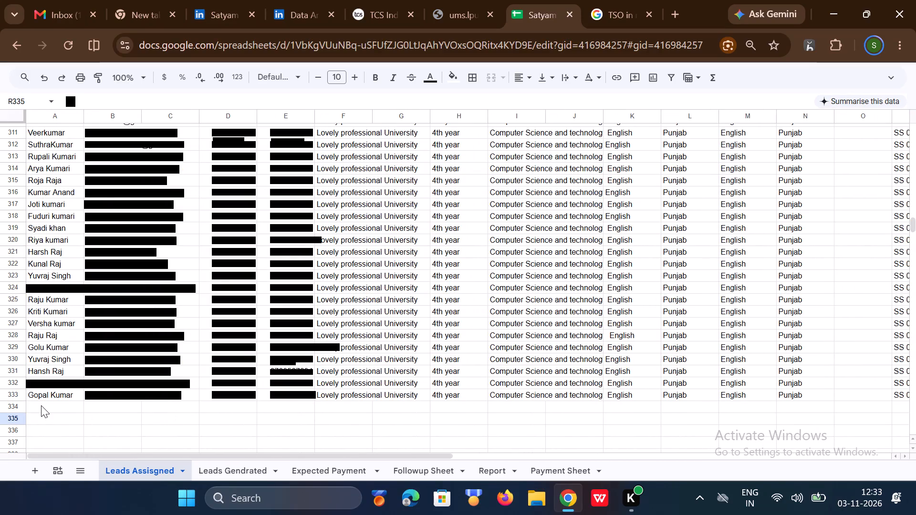
click(41, 405)
double_click(41, 405)
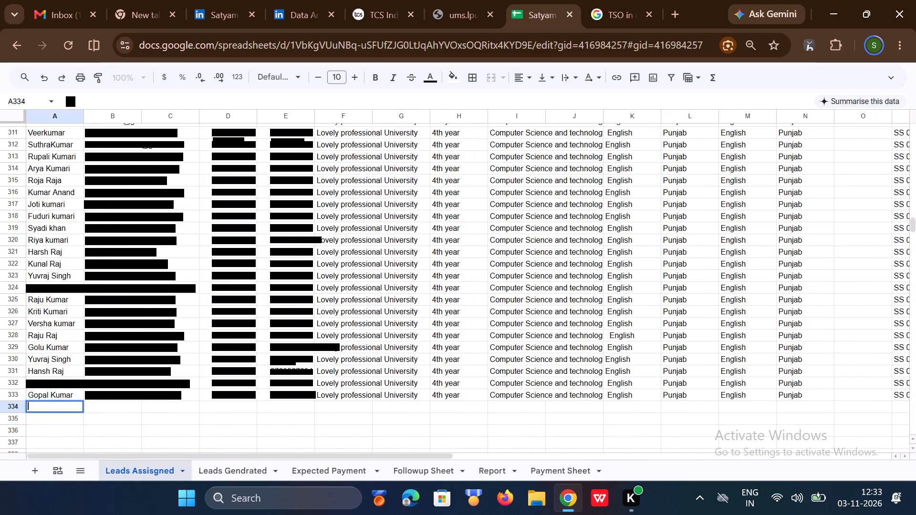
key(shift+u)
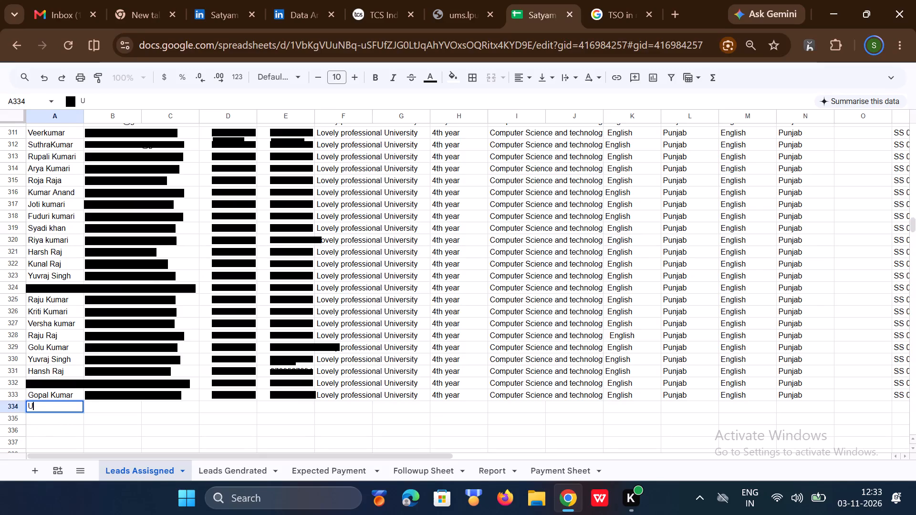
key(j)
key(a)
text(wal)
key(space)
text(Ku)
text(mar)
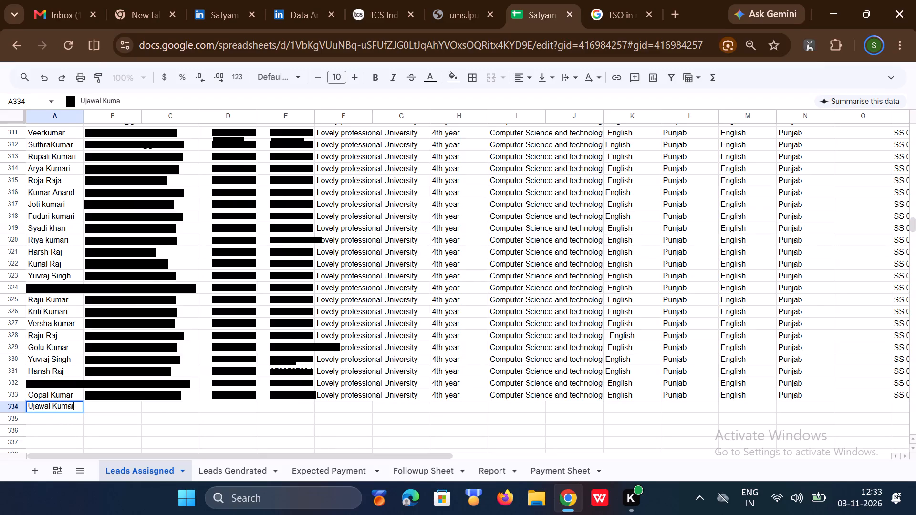
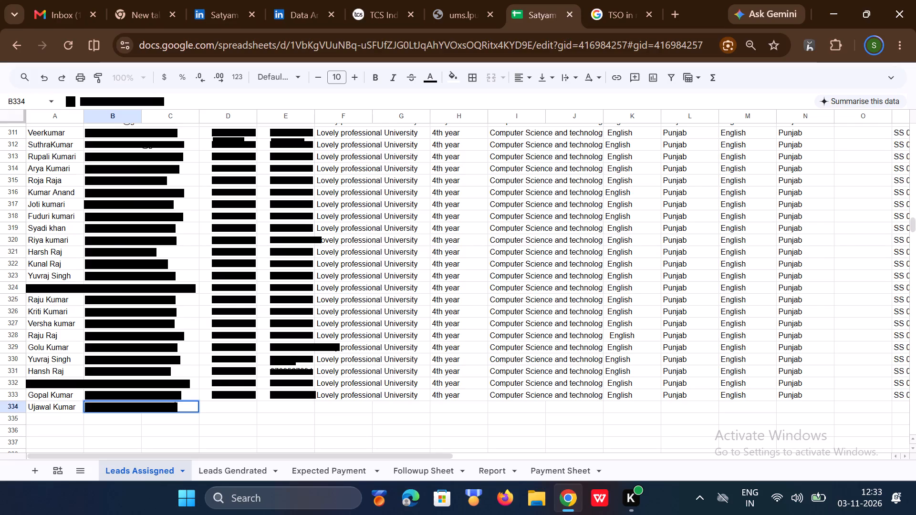
Complete the student's e-mail address in cell B334 of the new lead's row.
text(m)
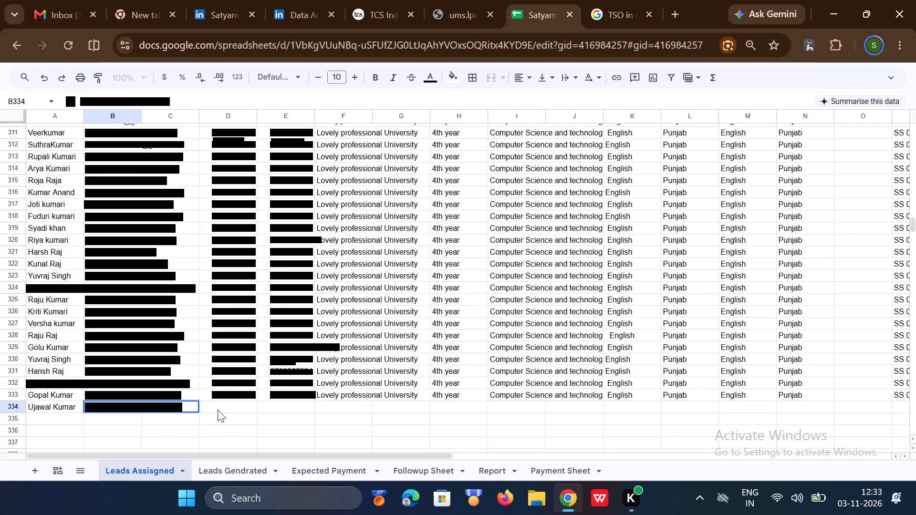
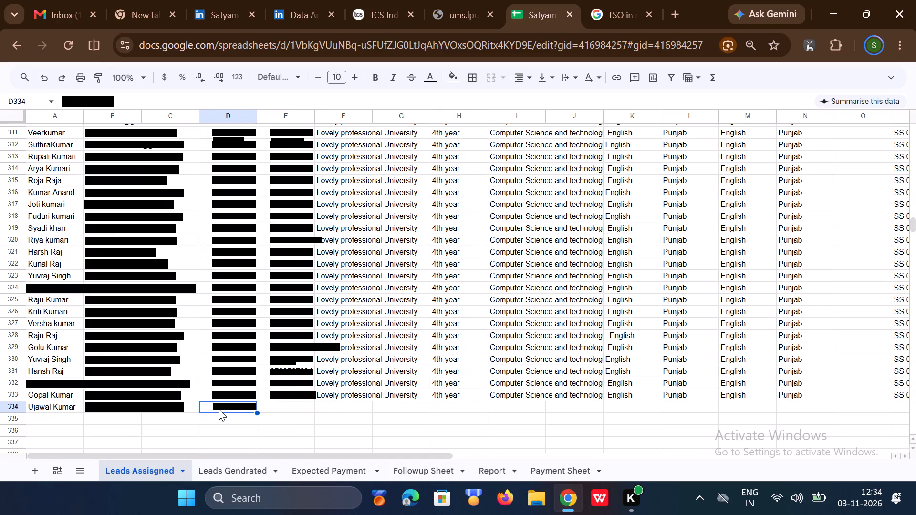
Complete the student's contact number in cell D334 of the new lead's row.
click(219, 408)
key(8)
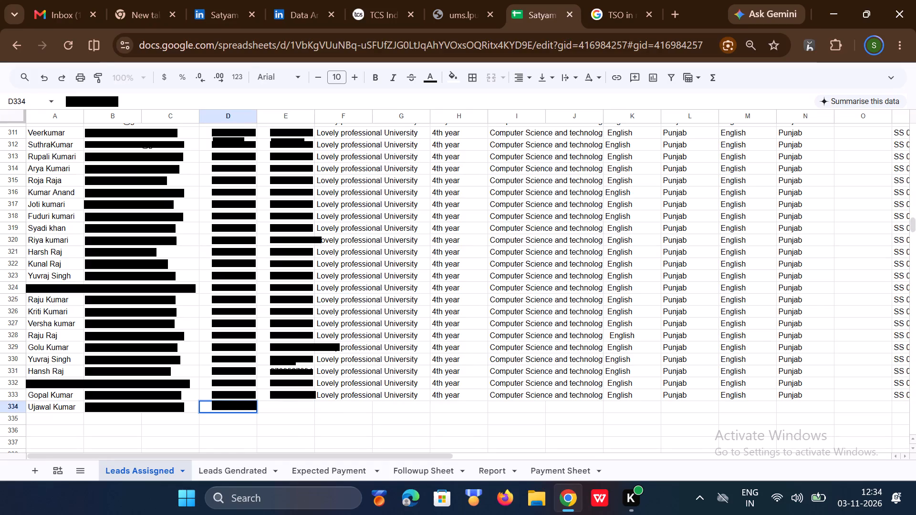
Open cell E334 in the new lead's row for editing.
double_click(283, 404)
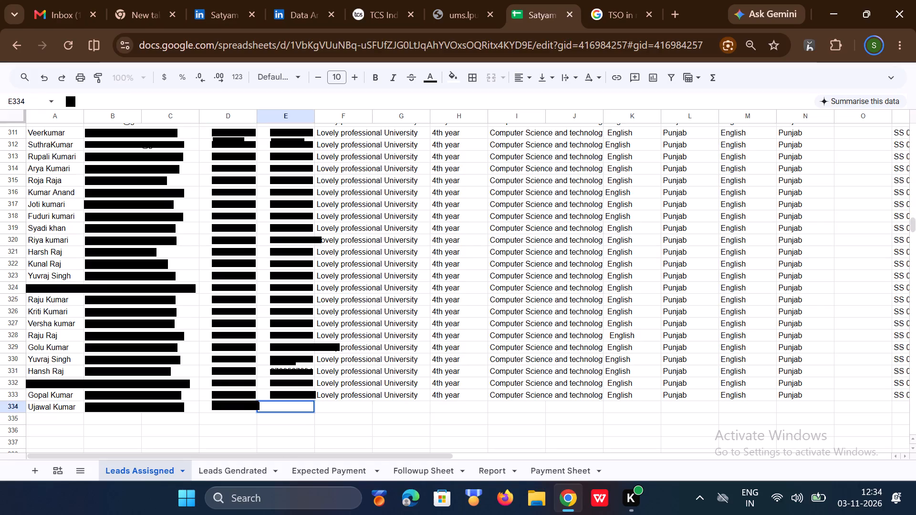
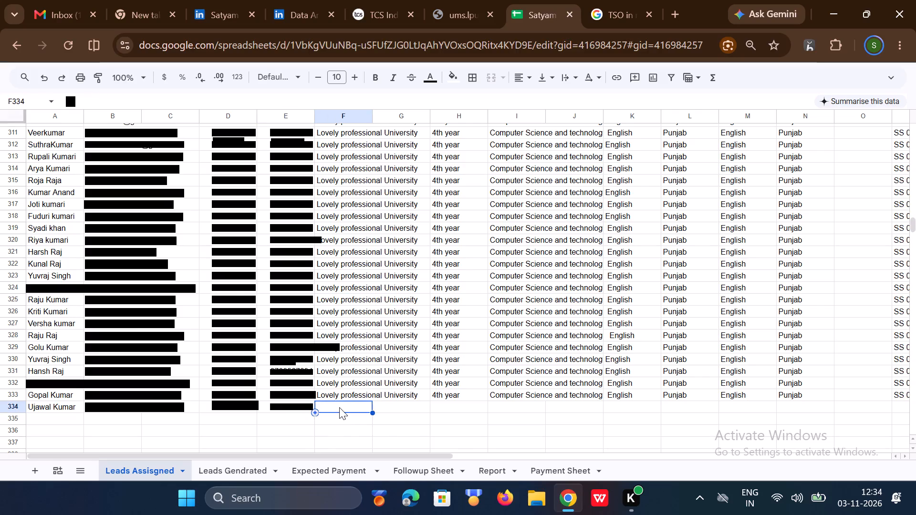
Enter "Lovely professional University" as the university in cell F334 of the new lead's row.
click(339, 407)
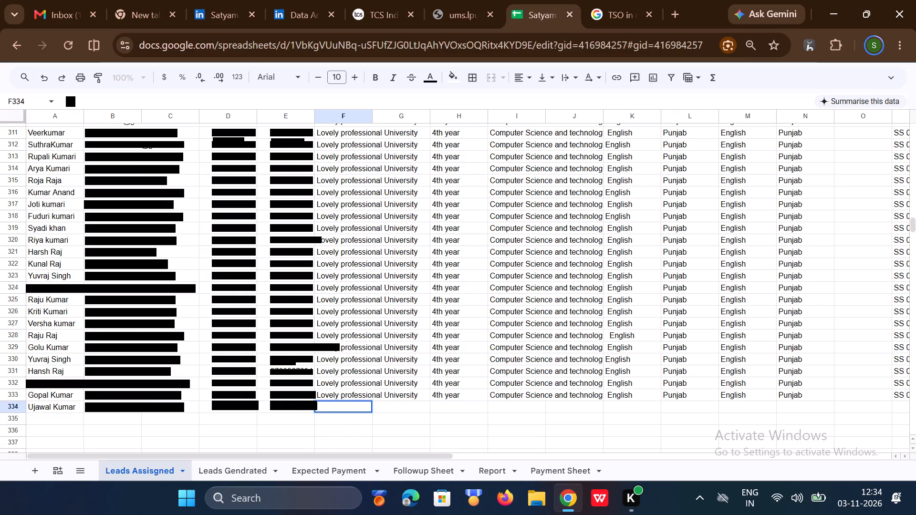
click(342, 409)
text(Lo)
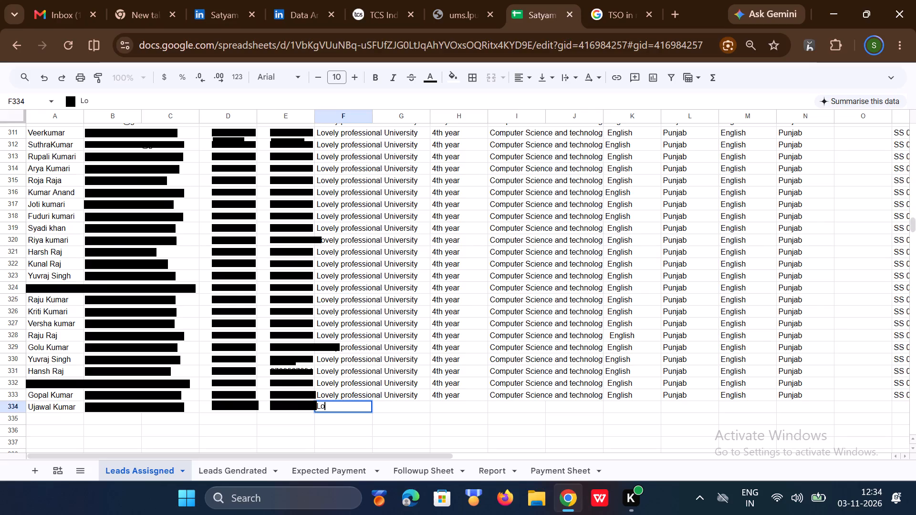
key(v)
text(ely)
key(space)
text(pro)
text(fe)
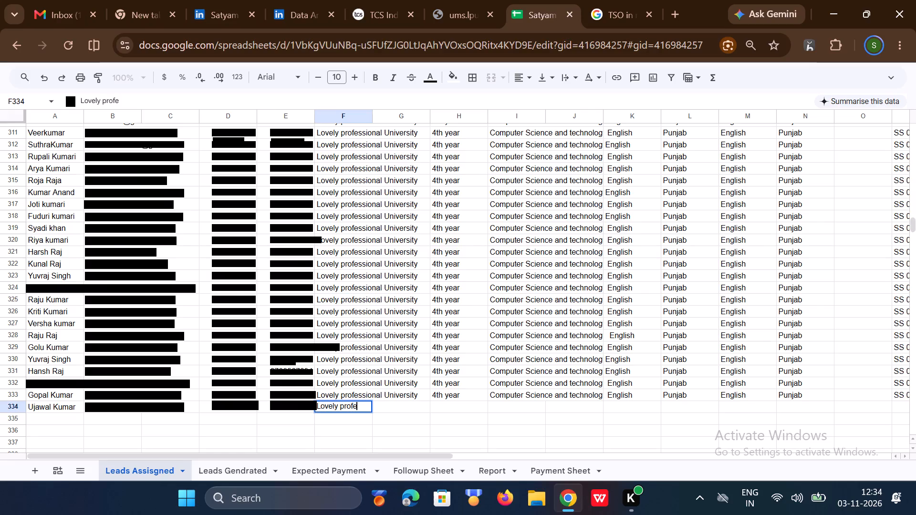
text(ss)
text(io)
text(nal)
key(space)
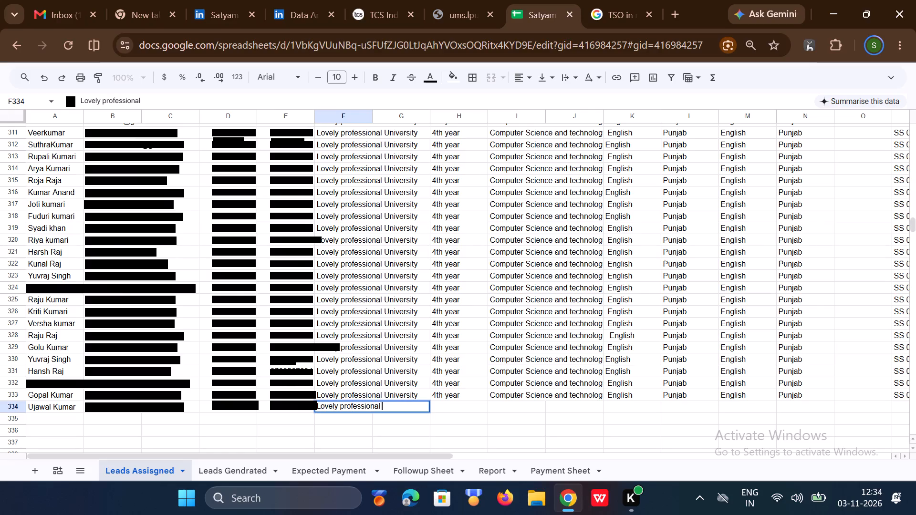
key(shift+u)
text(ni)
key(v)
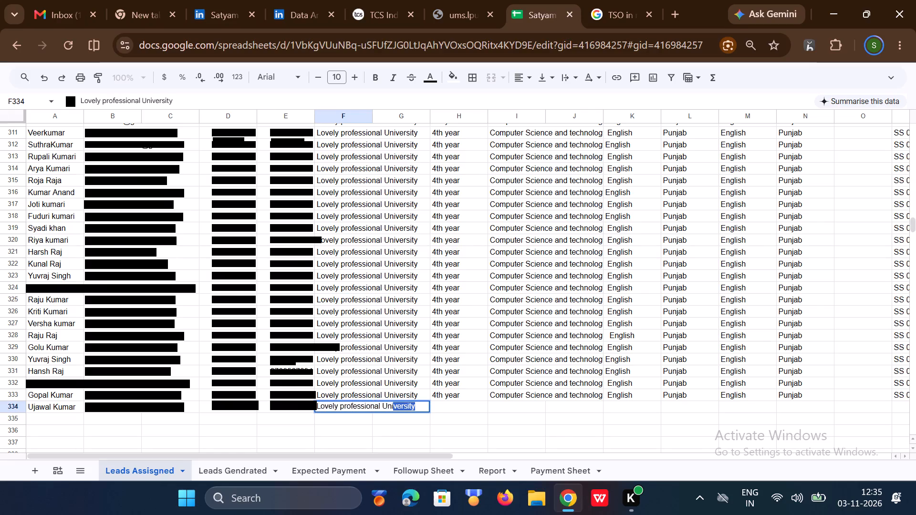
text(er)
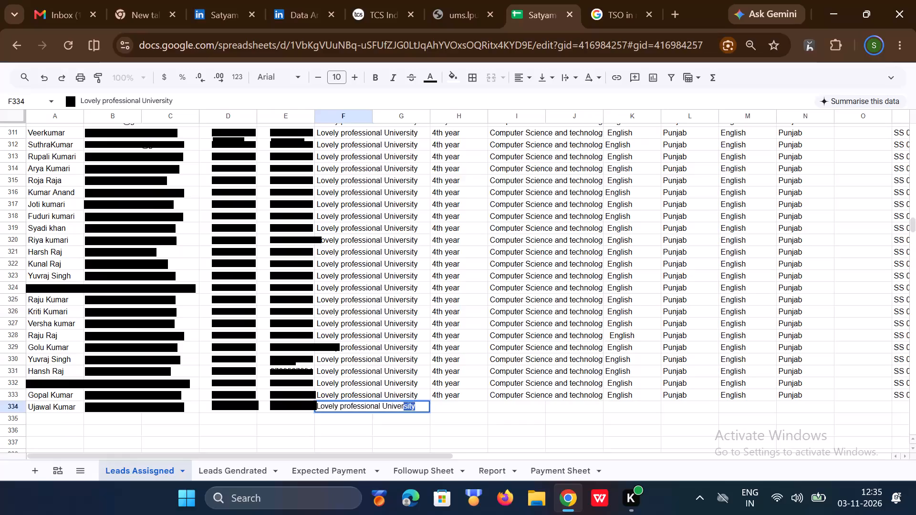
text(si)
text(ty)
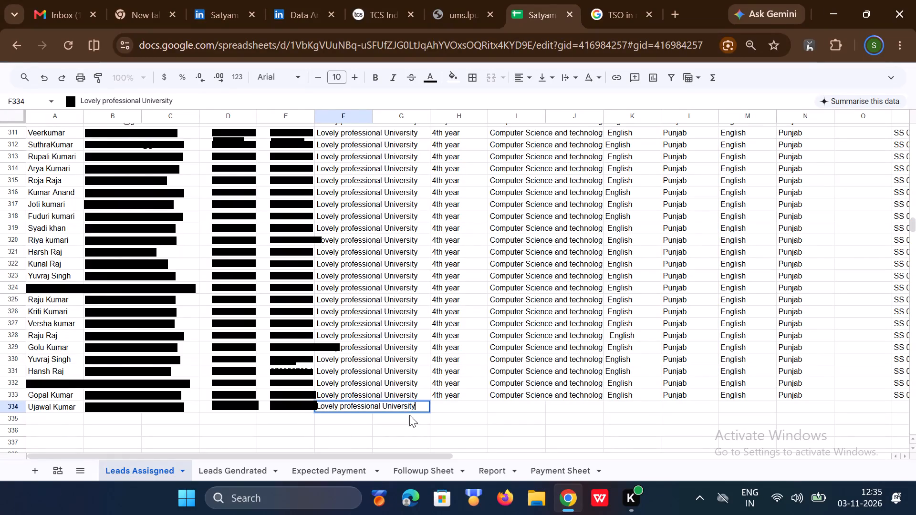
Enter "4th year" as the year of study in cell H334 of the new lead's row.
double_click(437, 409)
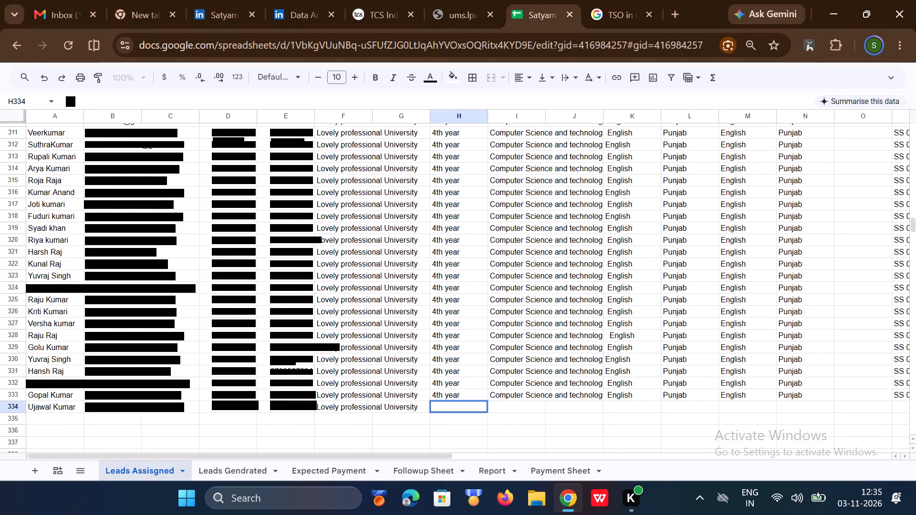
key(shift+dollar)
key(BackSpace)
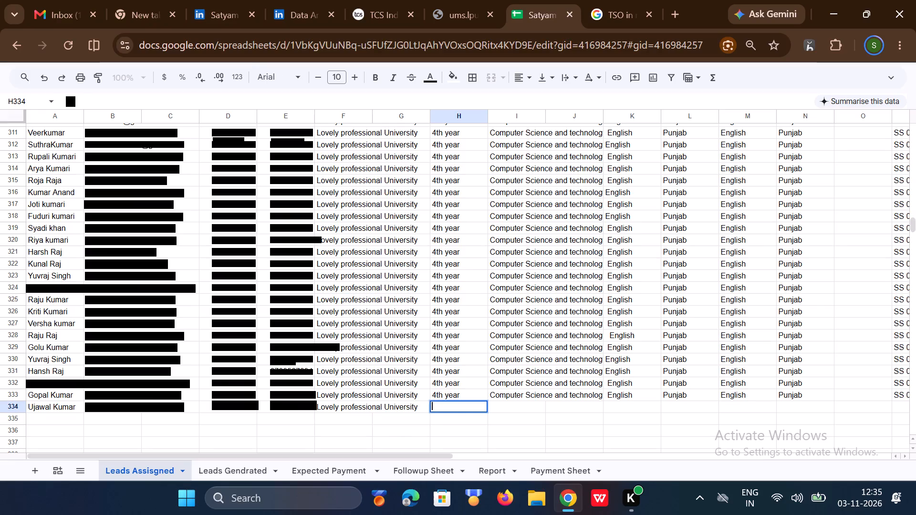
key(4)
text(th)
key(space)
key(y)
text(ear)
Enter "Computer Science and technology" as the field of study in cell I334 of the new lead's row.
double_click(518, 411)
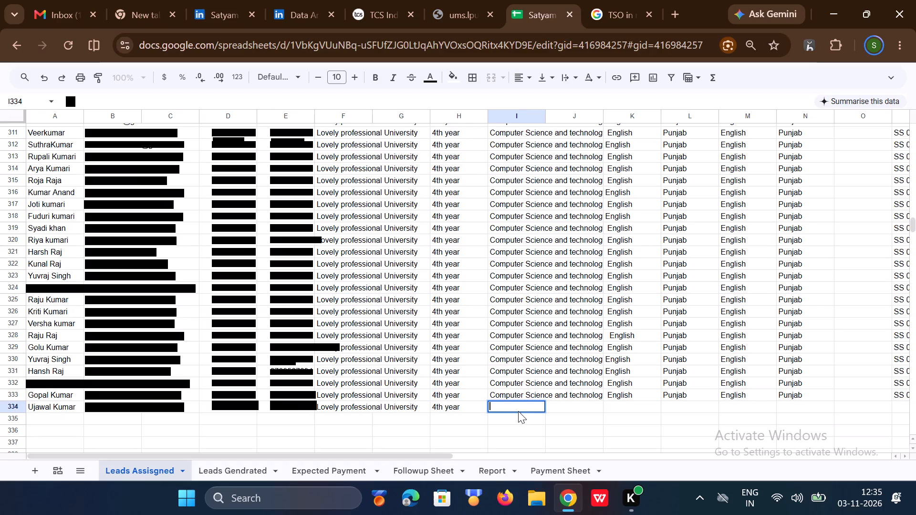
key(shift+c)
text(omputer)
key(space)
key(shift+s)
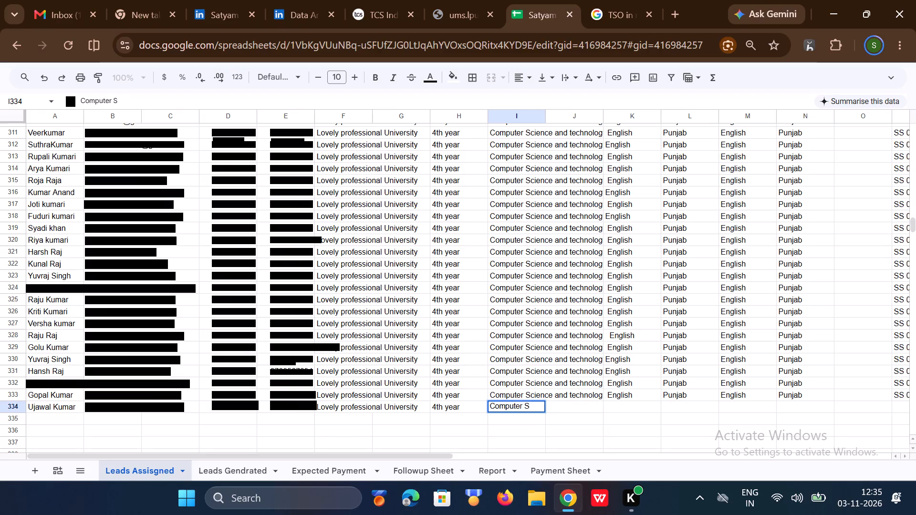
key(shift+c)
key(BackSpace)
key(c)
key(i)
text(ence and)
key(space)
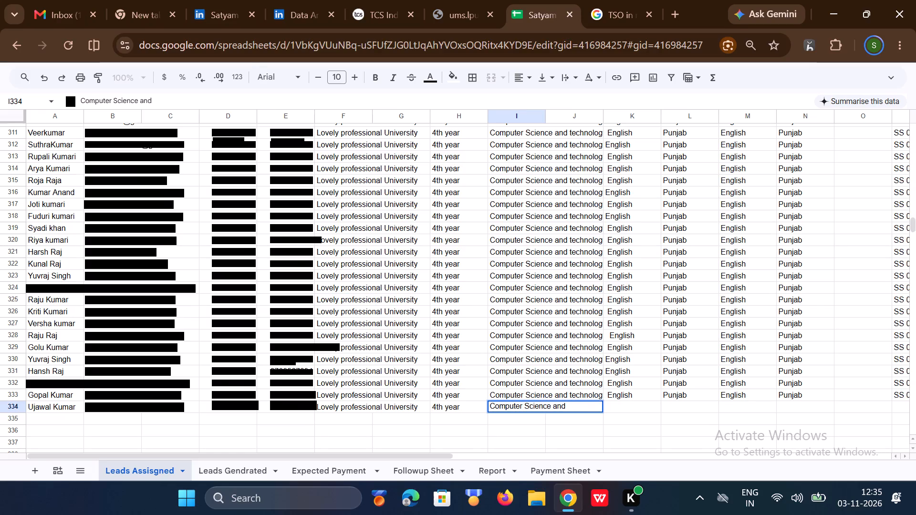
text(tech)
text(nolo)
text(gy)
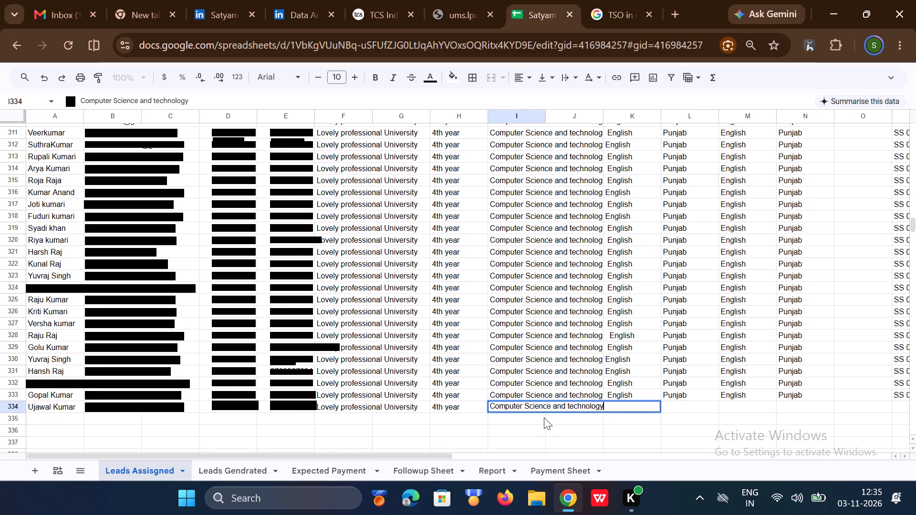
Enter "English" with a leading space as the language in cell K334 of the new lead's row.
click(609, 418)
double_click(621, 407)
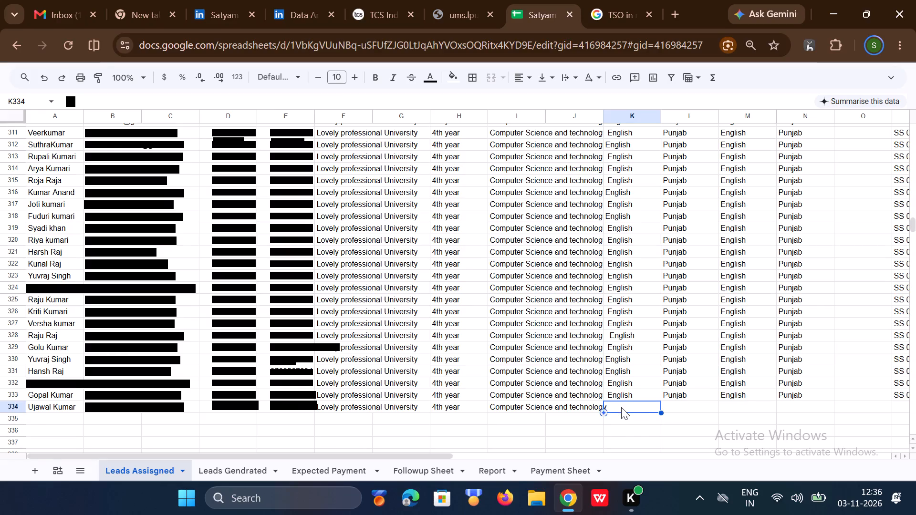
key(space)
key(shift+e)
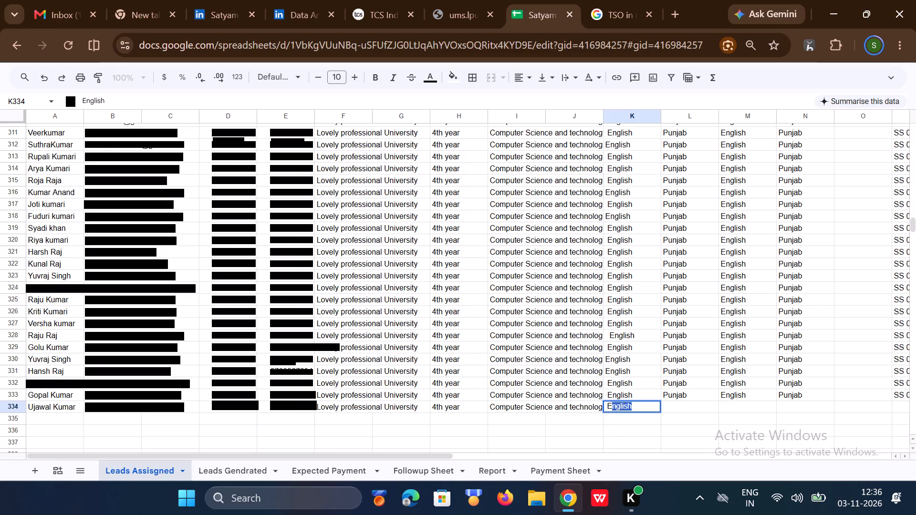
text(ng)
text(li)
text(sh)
Enter "Punjab" as the state in cell L334 of the new lead's row.
click(666, 406)
triple_click(666, 406)
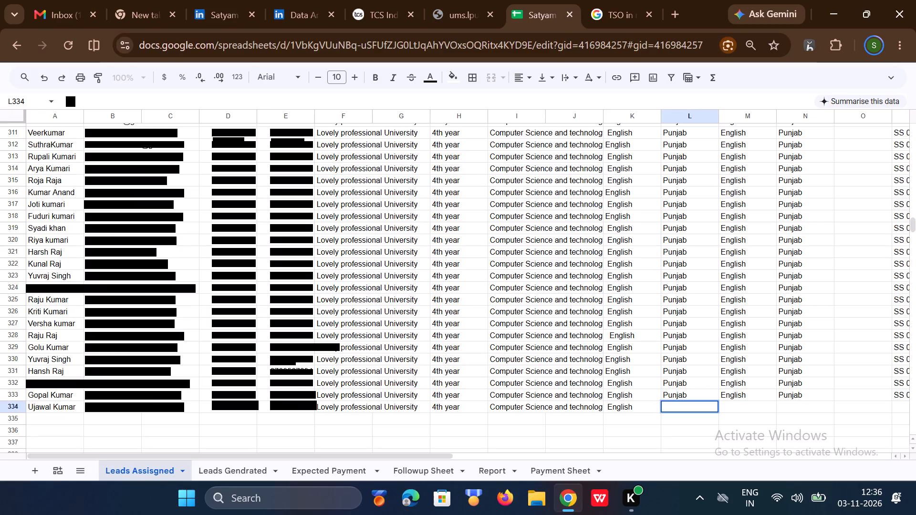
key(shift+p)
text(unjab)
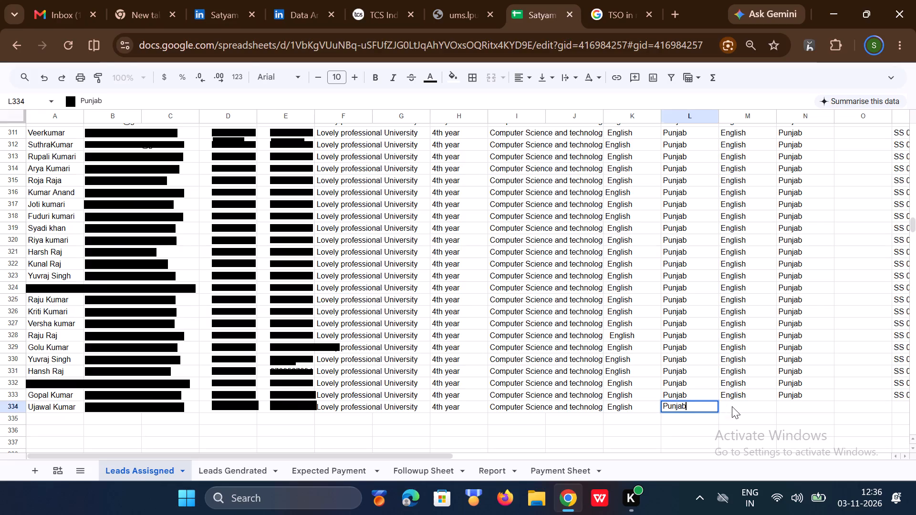
Enter "English" in cell M334 of the new lead's row.
double_click(732, 406)
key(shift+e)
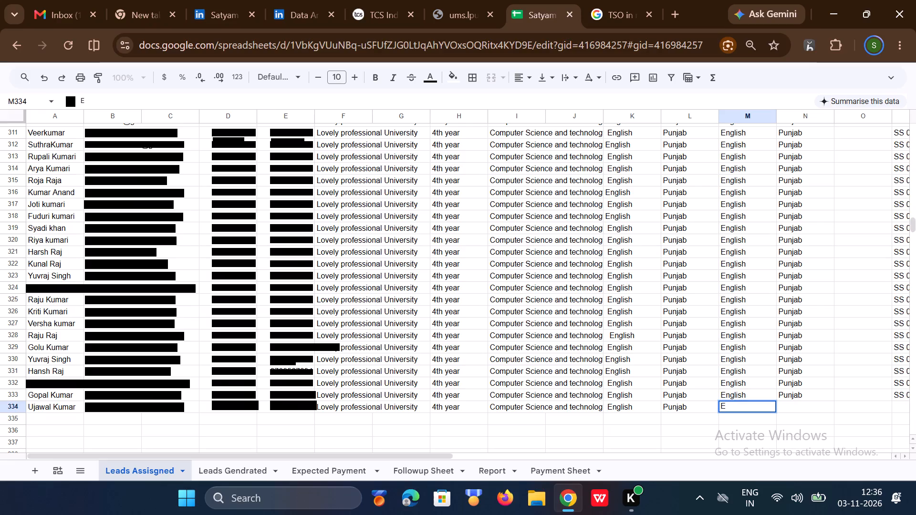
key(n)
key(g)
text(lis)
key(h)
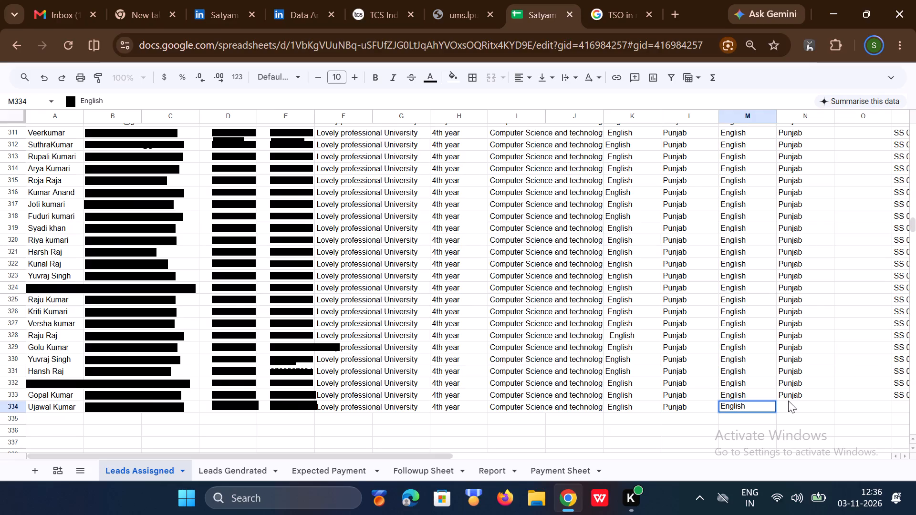
Enter "Punjab" in cell N334 of the new lead's row.
double_click(787, 407)
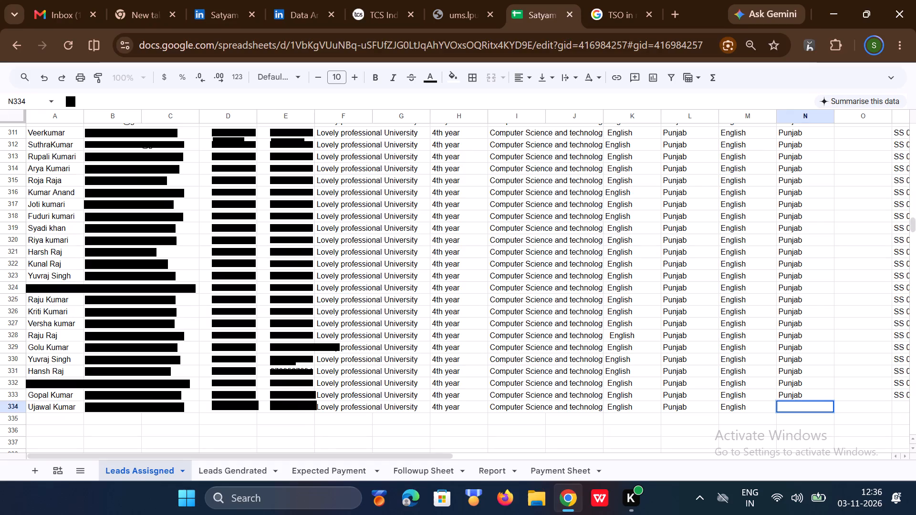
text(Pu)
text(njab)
click(833, 412)
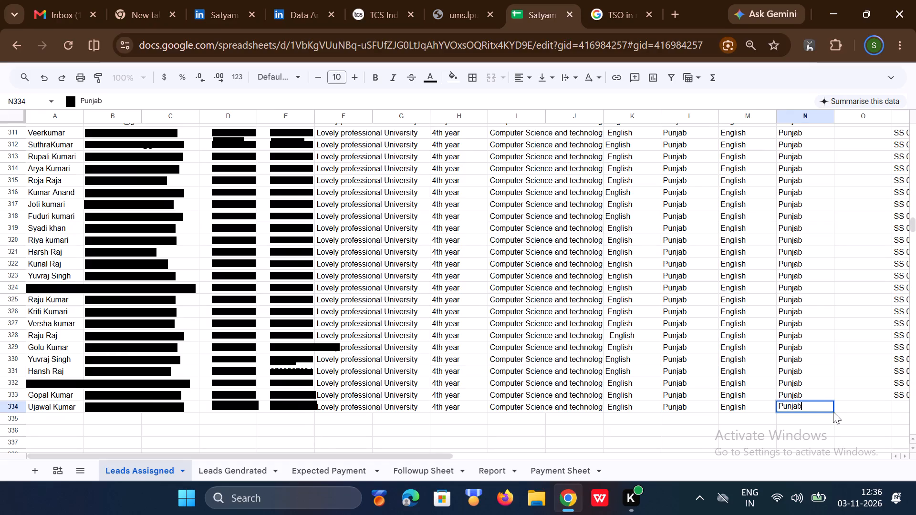
click(841, 419)
Enter the code "SS 010" in cell P334 of the new lead's row.
scroll(863, 415, left, 1)
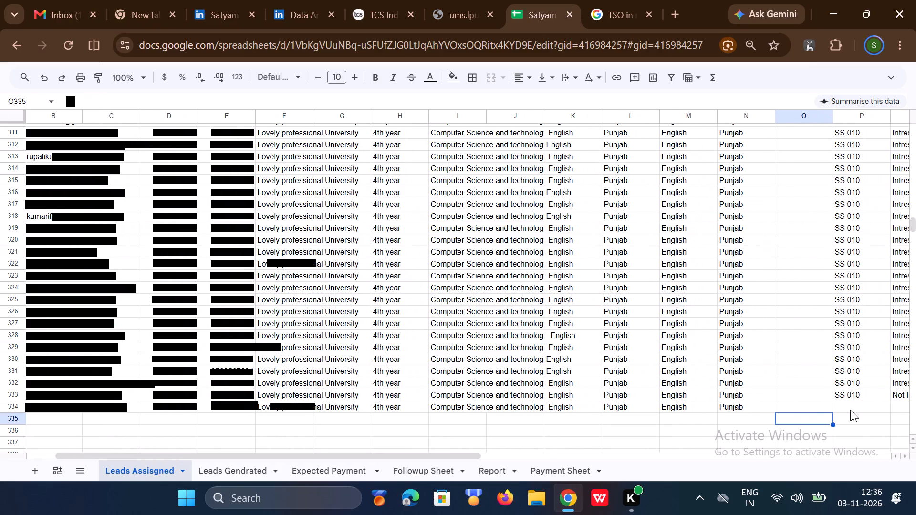
double_click(850, 410)
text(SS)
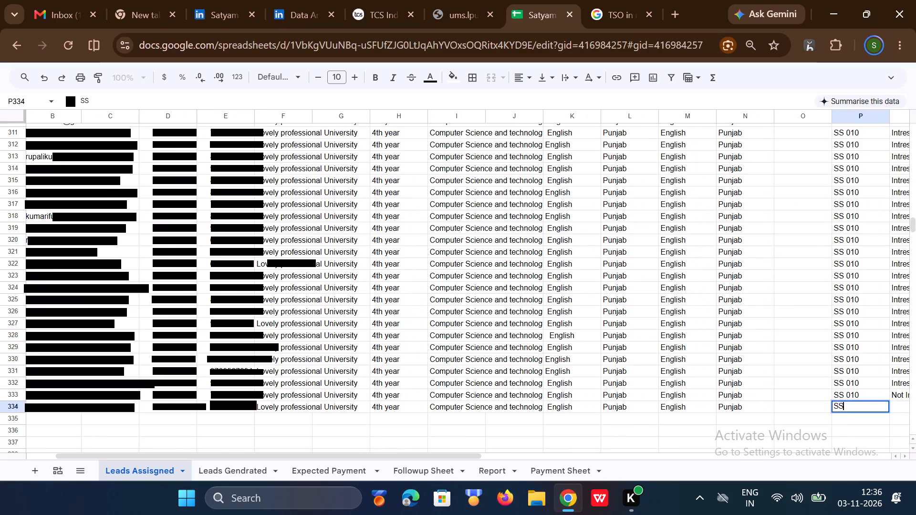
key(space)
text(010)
click(840, 432)
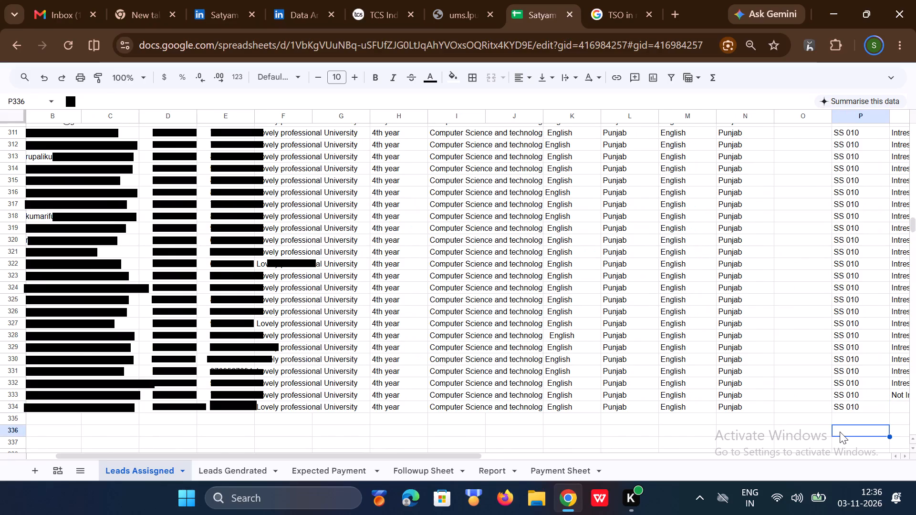
Enter the status "Not Intrested" in cell Q334 of the new lead's row.
scroll(840, 432, left, 1)
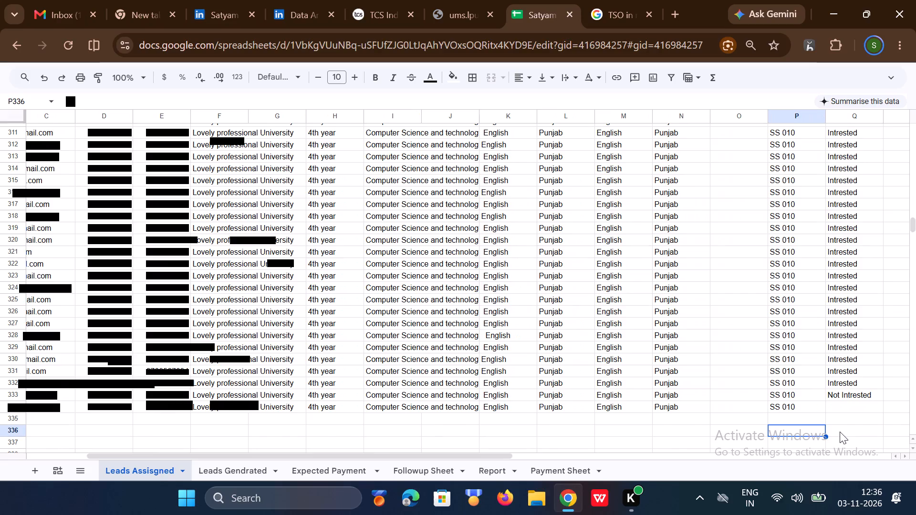
double_click(845, 404)
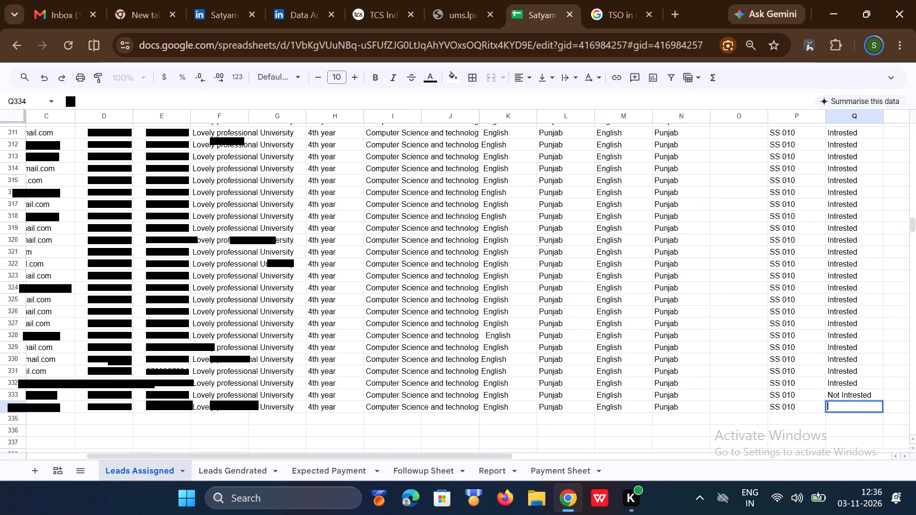
click(845, 408)
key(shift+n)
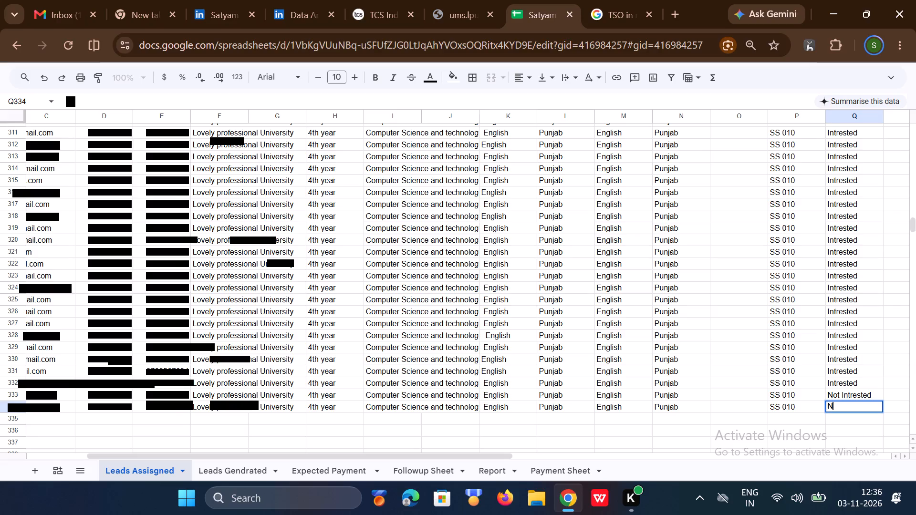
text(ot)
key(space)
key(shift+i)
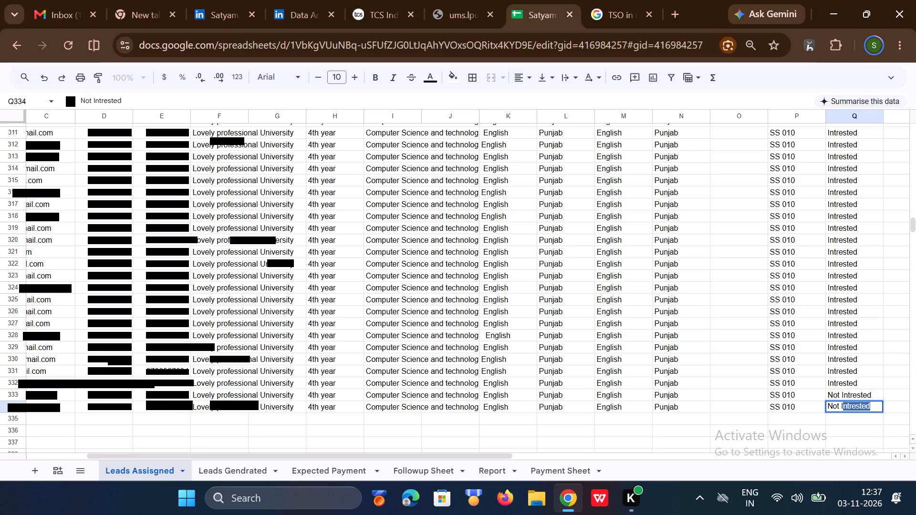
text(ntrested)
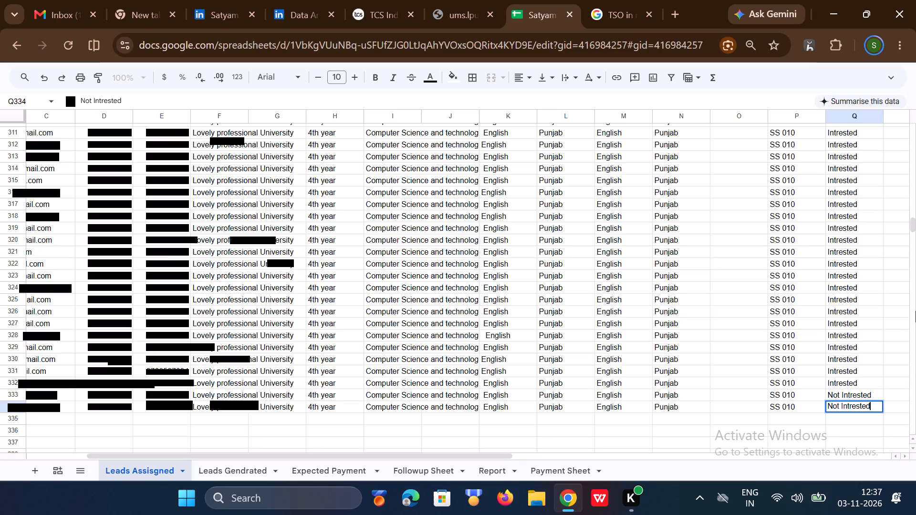
click(782, 325)
Start the next lead record by entering the student's full name in cell A335.
scroll(717, 359, left, 2)
scroll(717, 359, right, 1)
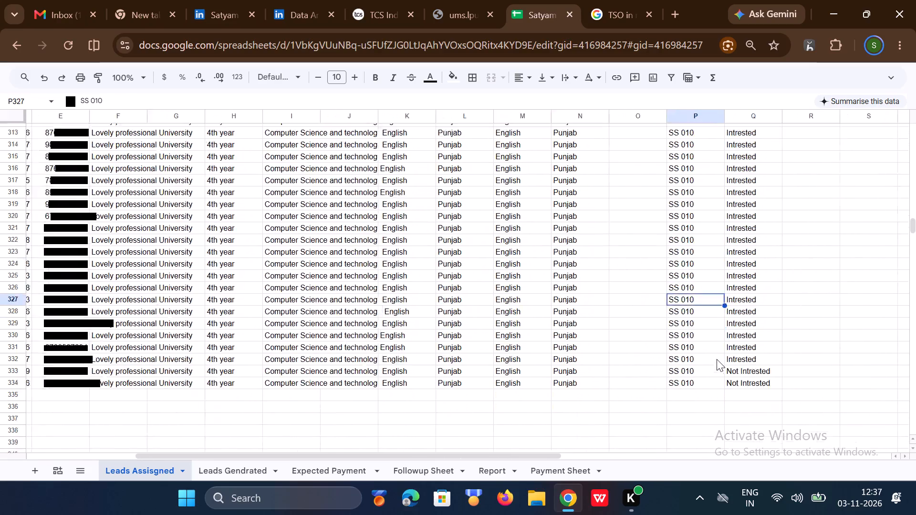
scroll(717, 359, right, 3)
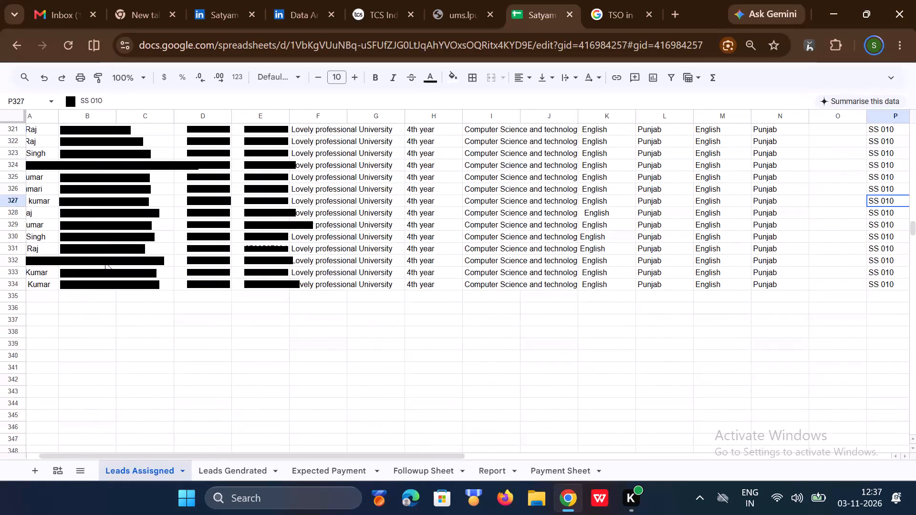
double_click(54, 293)
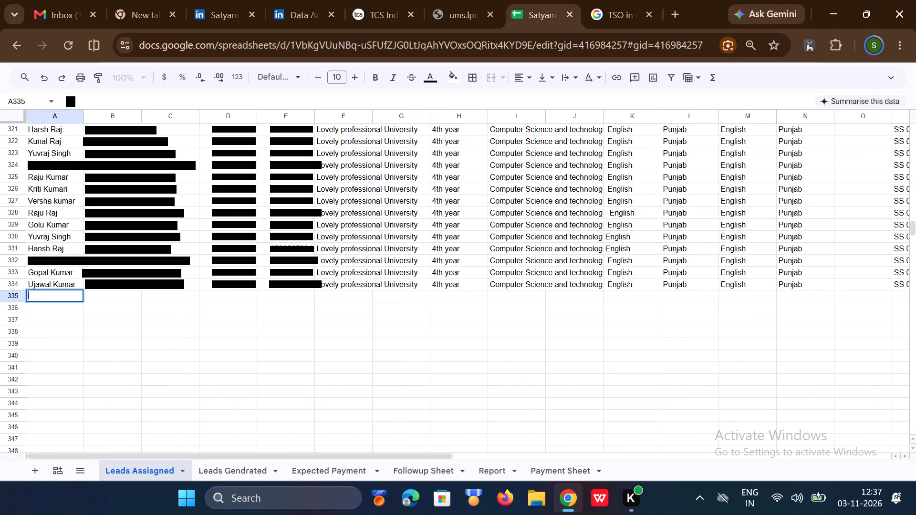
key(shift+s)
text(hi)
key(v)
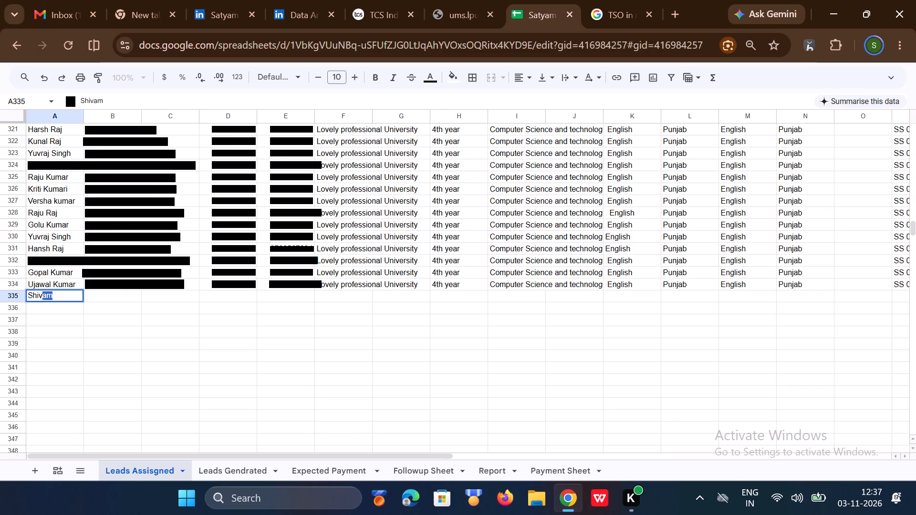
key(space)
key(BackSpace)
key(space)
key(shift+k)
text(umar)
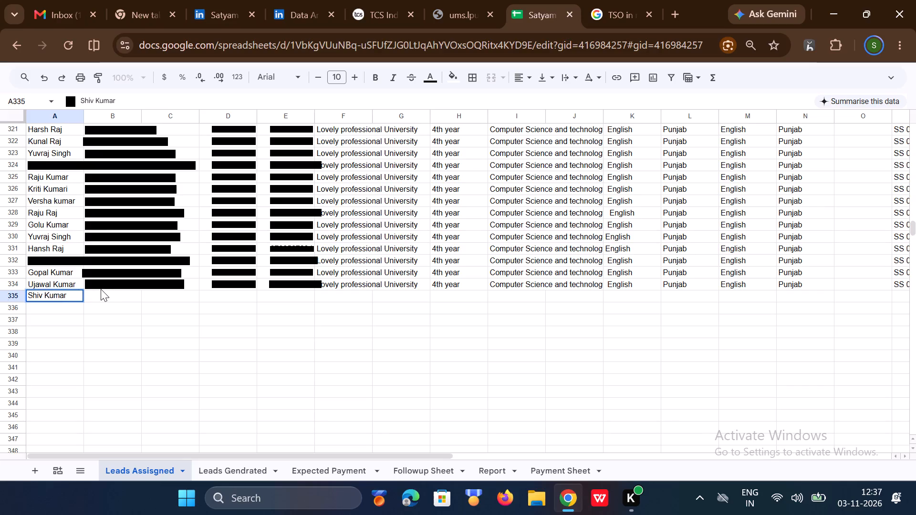
Enter the new lead's e-mail address in lowercase in cell B335.
double_click(101, 291)
double_click(100, 293)
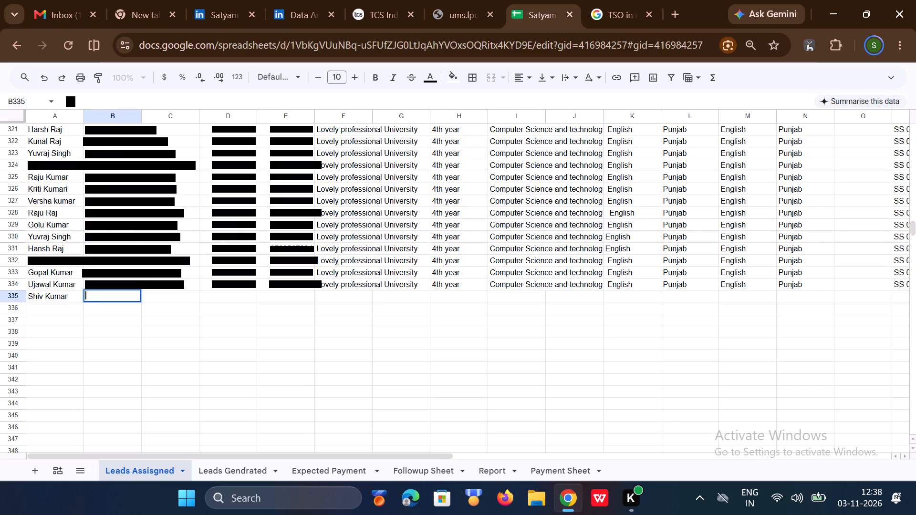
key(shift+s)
key(BackSpace)
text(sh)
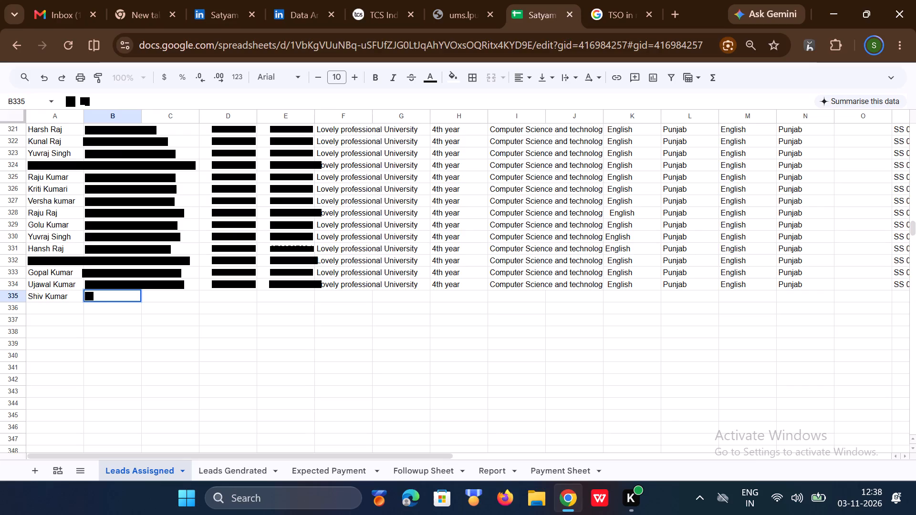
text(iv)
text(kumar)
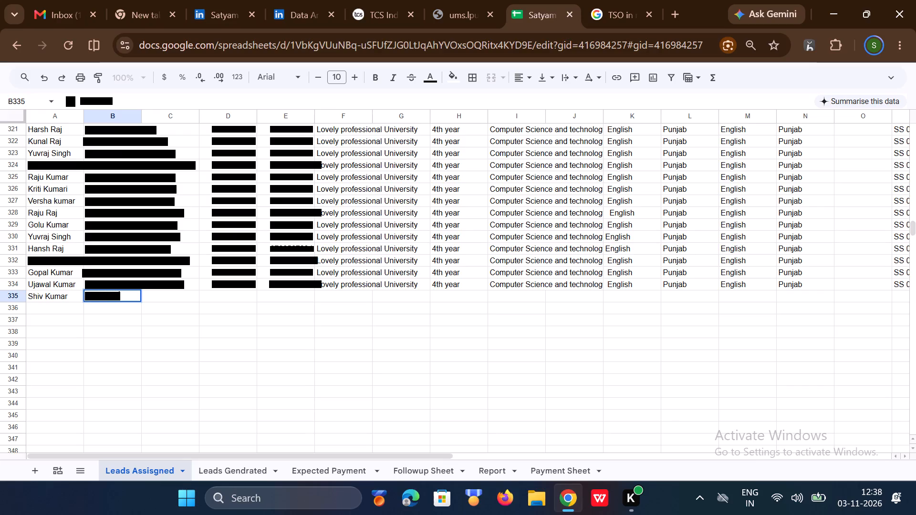
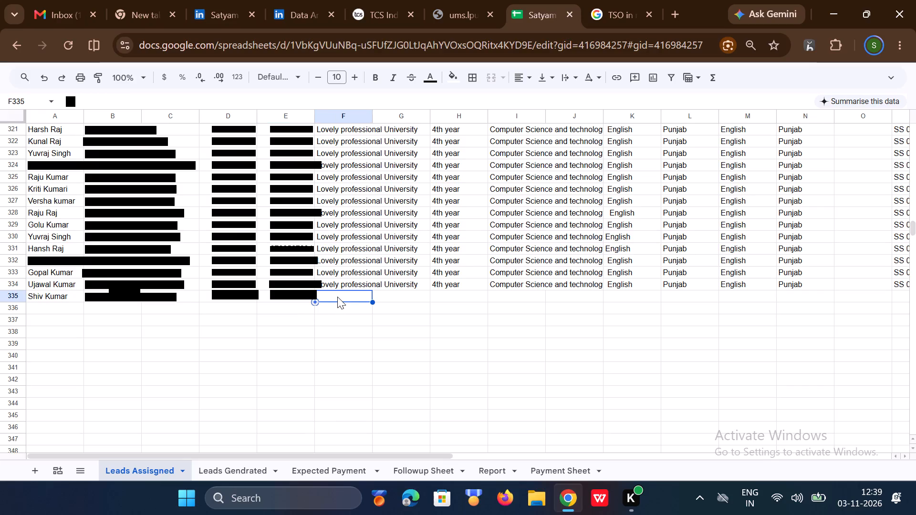
Enter the university "Lovely professional University" in cell F335 of the new lead's row.
double_click(337, 297)
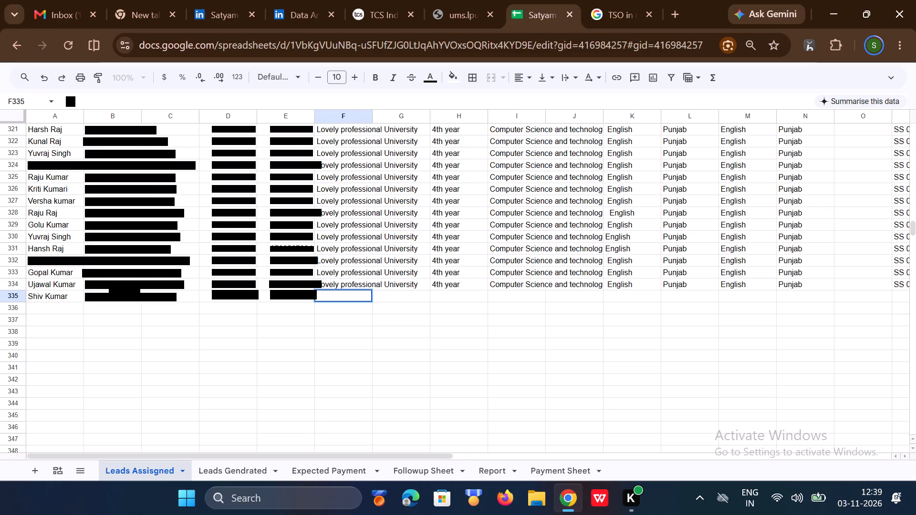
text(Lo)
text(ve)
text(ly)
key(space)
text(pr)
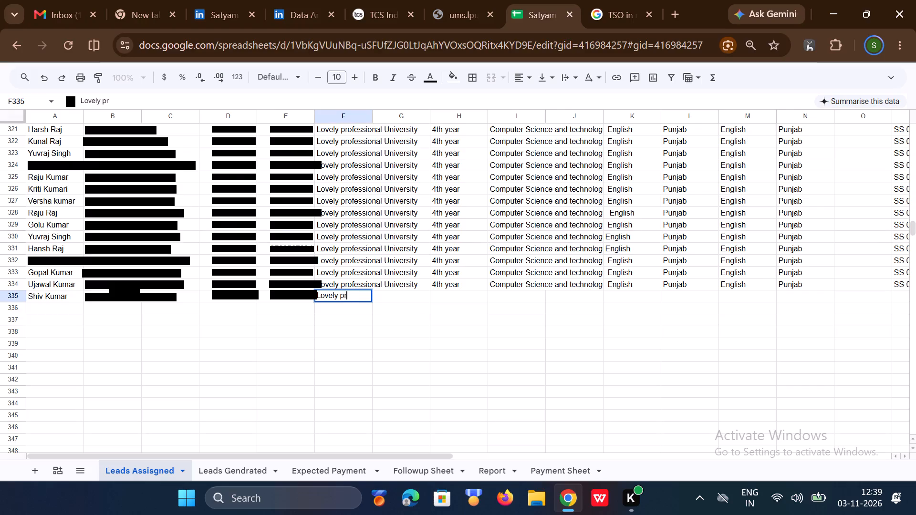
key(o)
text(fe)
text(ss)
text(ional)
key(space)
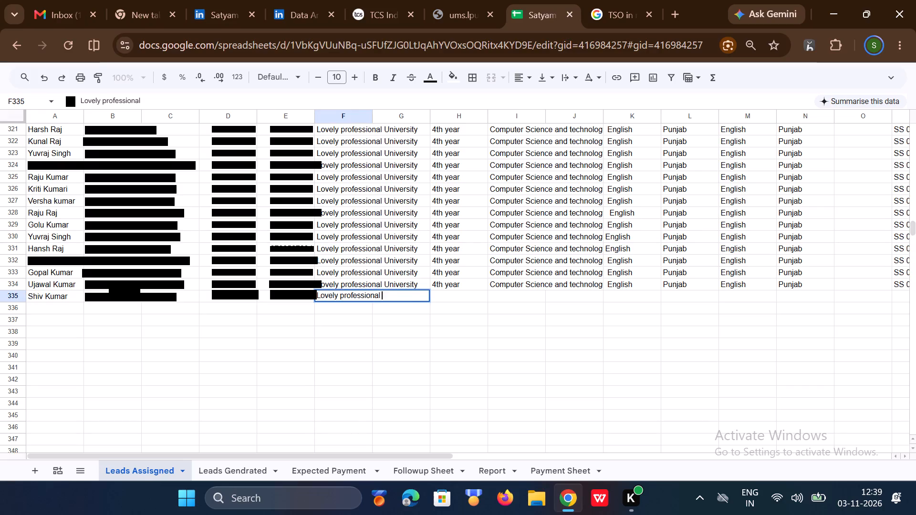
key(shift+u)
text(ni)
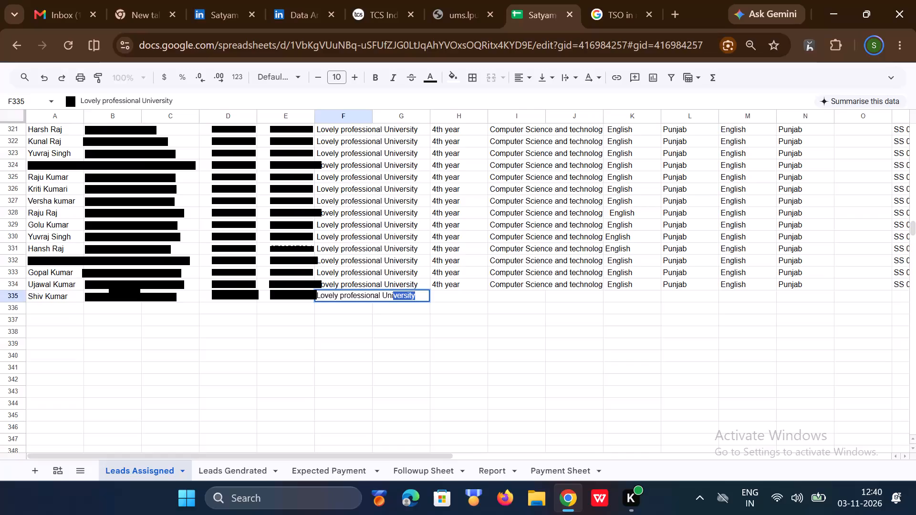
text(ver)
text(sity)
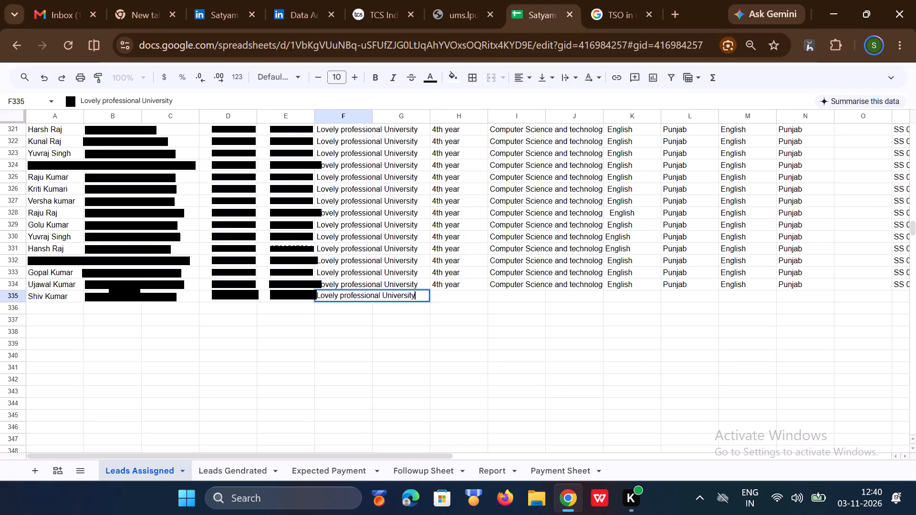
Enter the study year "4th year" in cell H335 of the new lead's row.
double_click(457, 295)
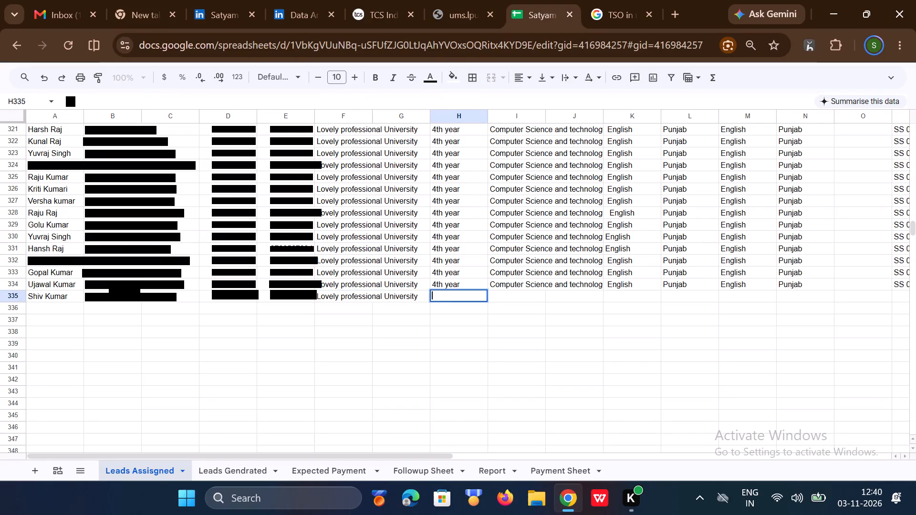
key(shift+dollar)
key(BackSpace)
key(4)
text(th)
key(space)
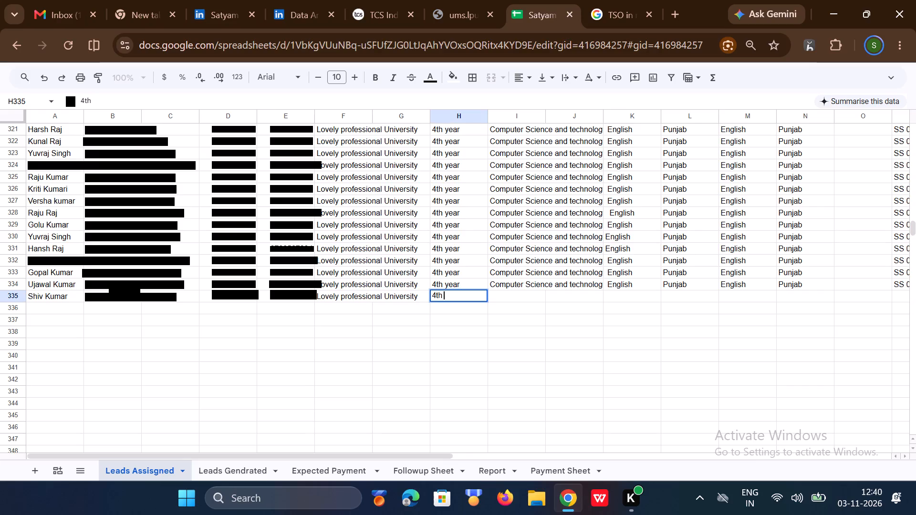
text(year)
Enter the course "Computer Science and technology" in cell I335 of the new lead's row.
click(517, 291)
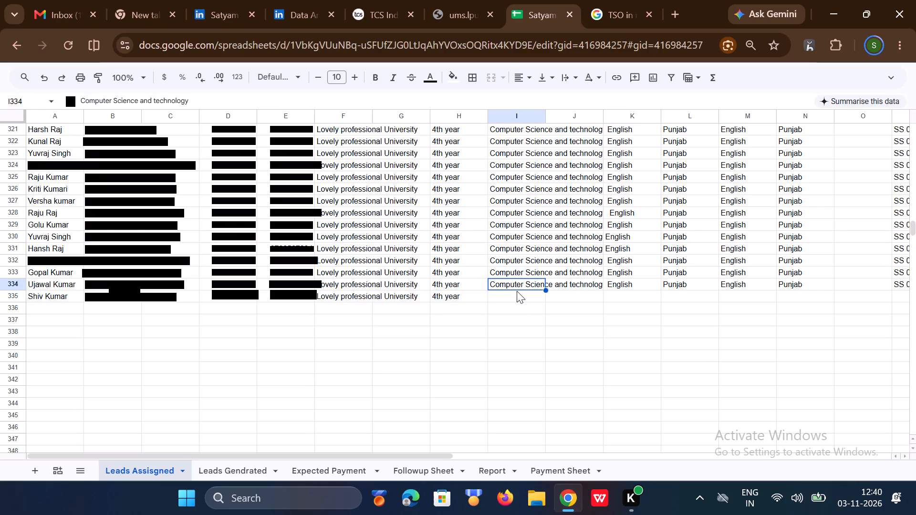
double_click(516, 296)
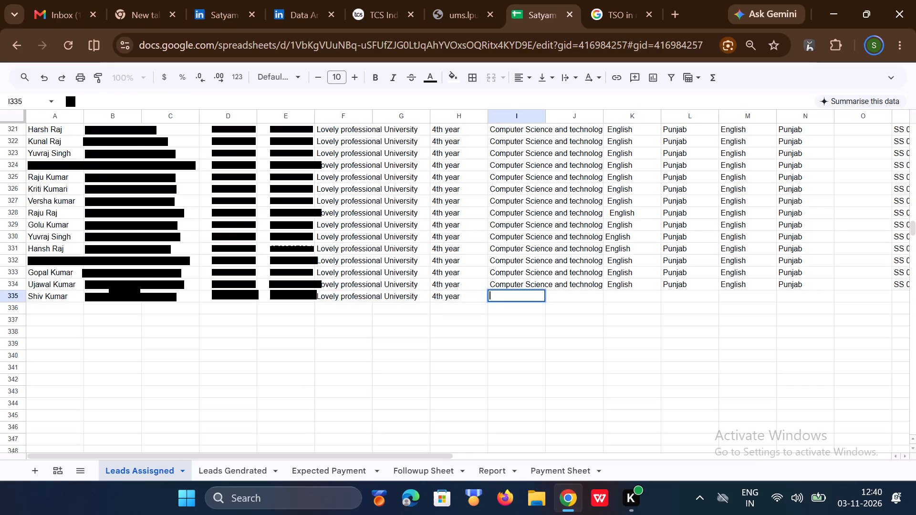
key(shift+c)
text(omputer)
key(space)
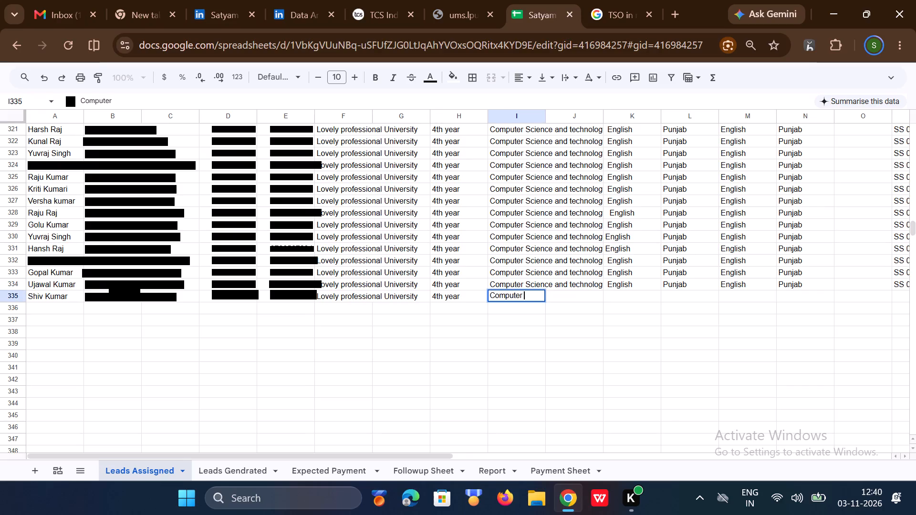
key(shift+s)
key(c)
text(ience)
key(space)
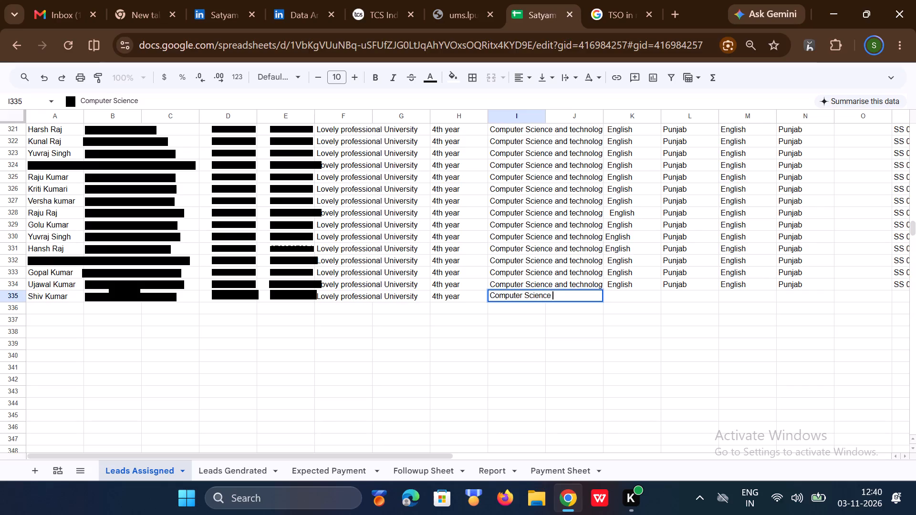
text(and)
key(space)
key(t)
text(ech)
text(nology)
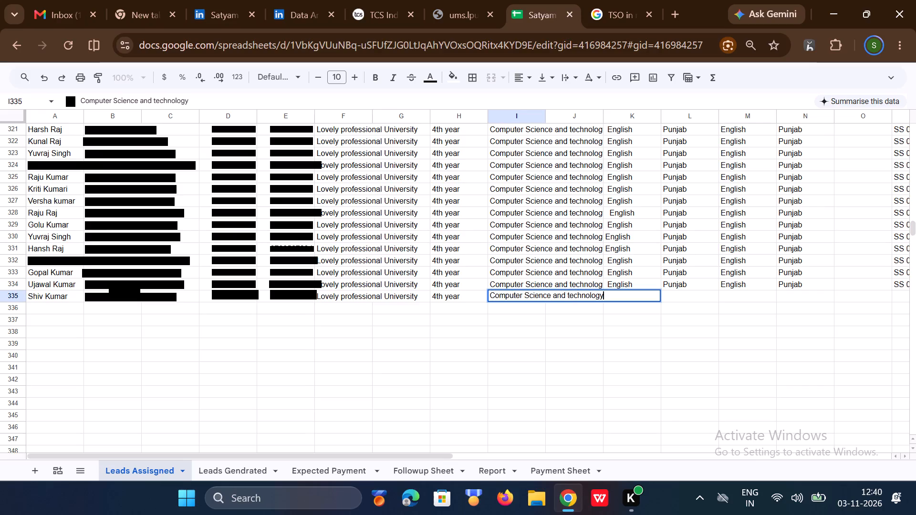
click(572, 317)
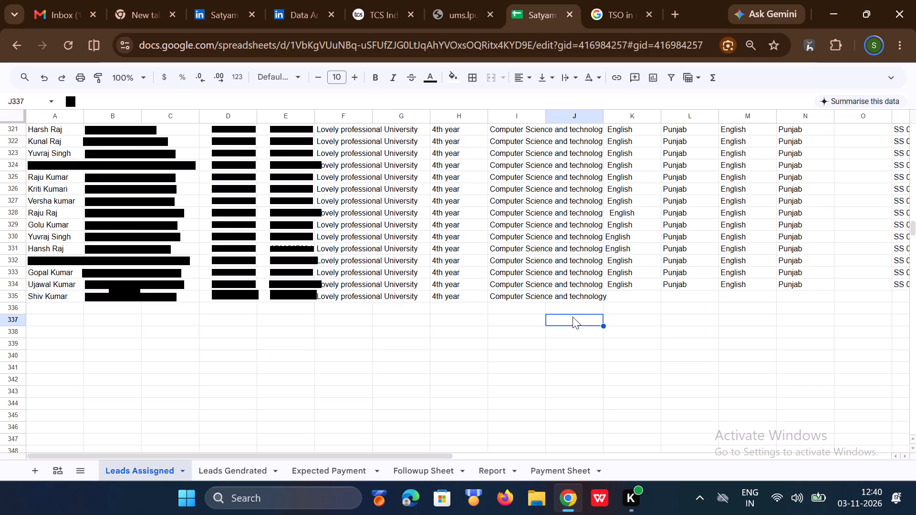
Enter "English" with a leading space in cell K335 of the new lead's row.
double_click(635, 299)
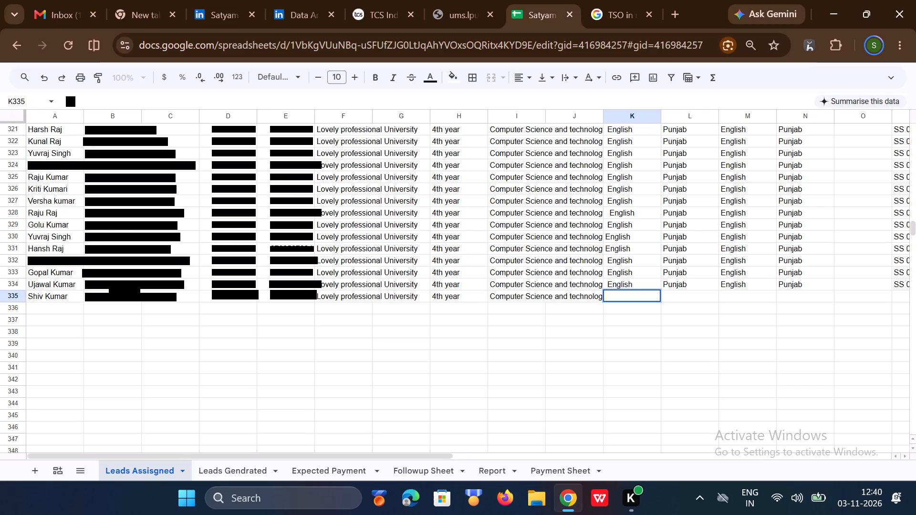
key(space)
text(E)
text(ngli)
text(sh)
Enter "Punjab" in cell L335 of the new lead's row.
double_click(688, 307)
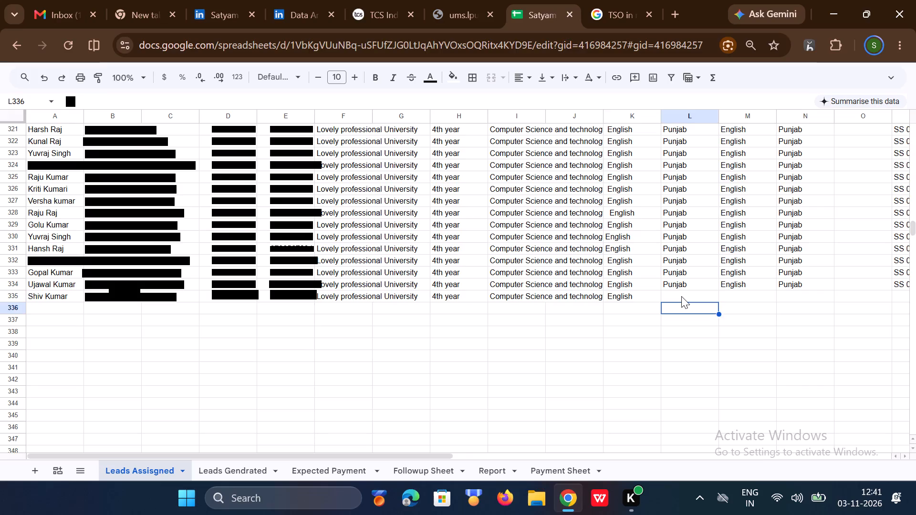
double_click(681, 296)
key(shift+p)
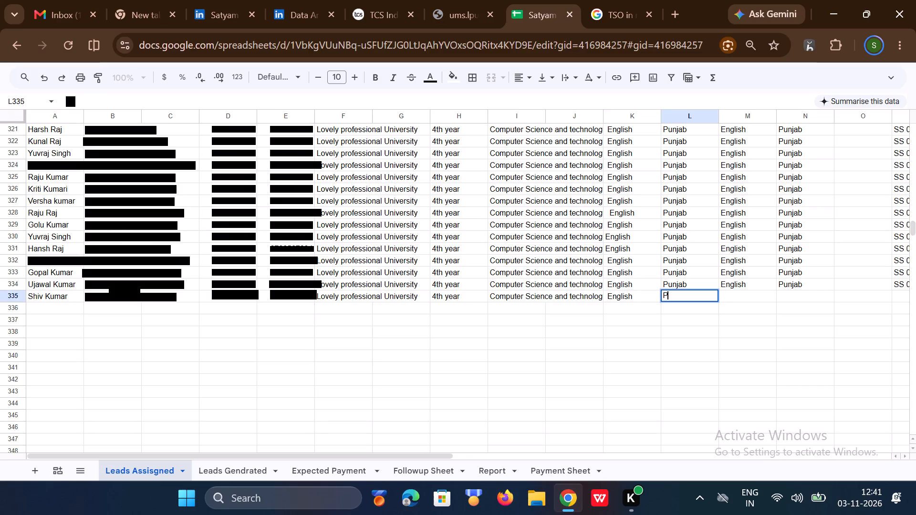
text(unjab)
click(702, 316)
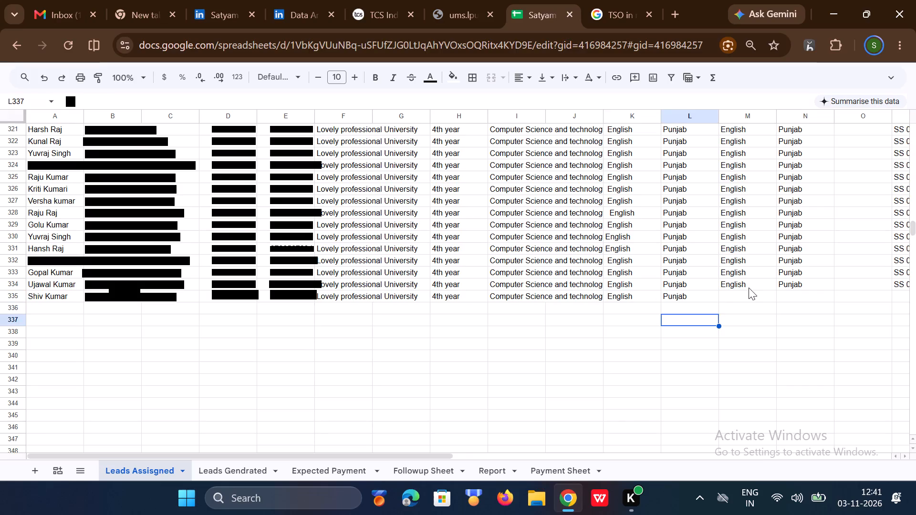
Enter "English" in cell M335 of the new lead's row.
double_click(739, 292)
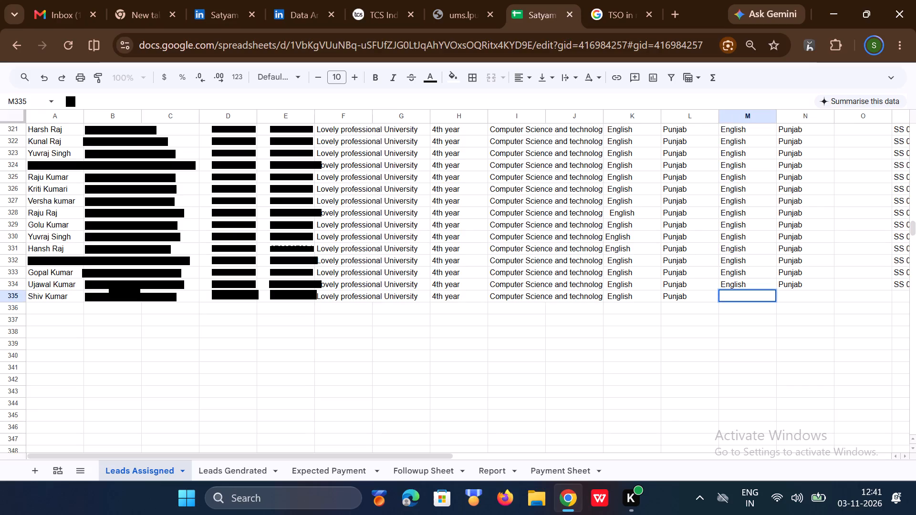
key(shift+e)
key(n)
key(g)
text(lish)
Enter "Punjab" in cell N335 of the new lead's row.
click(800, 292)
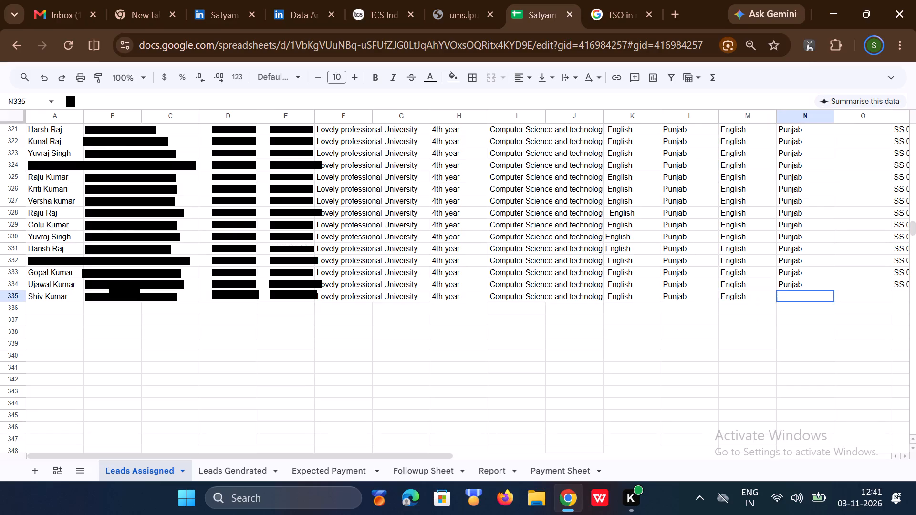
double_click(797, 299)
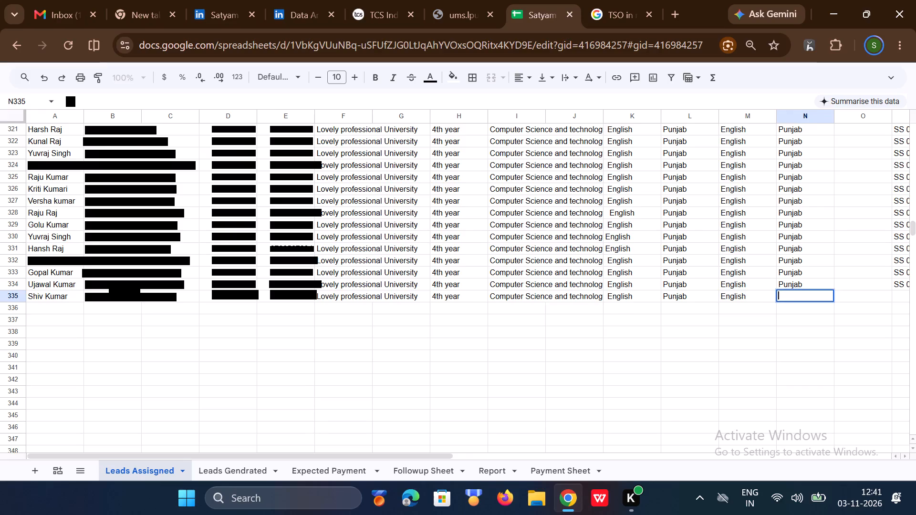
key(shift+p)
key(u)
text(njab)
click(708, 388)
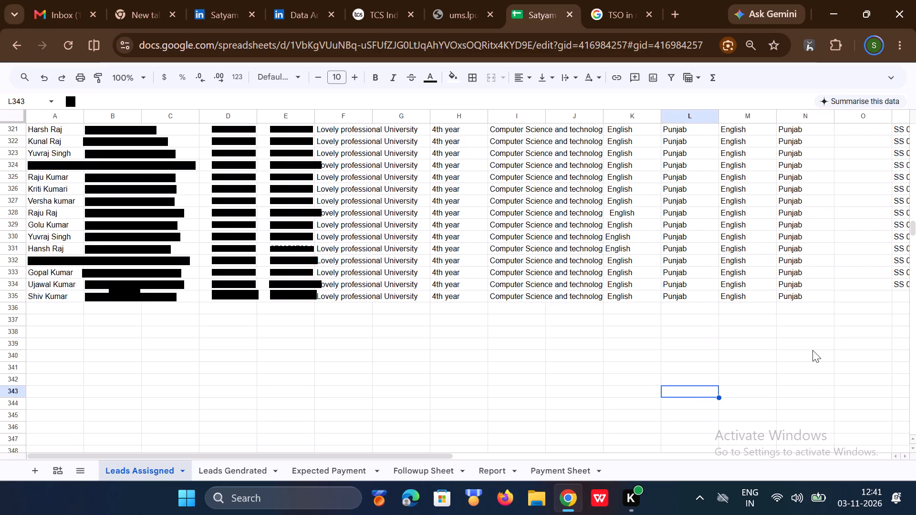
Enter "SS 010" in cell P335 of the new lead's row.
scroll(812, 350, left, 1)
double_click(847, 293)
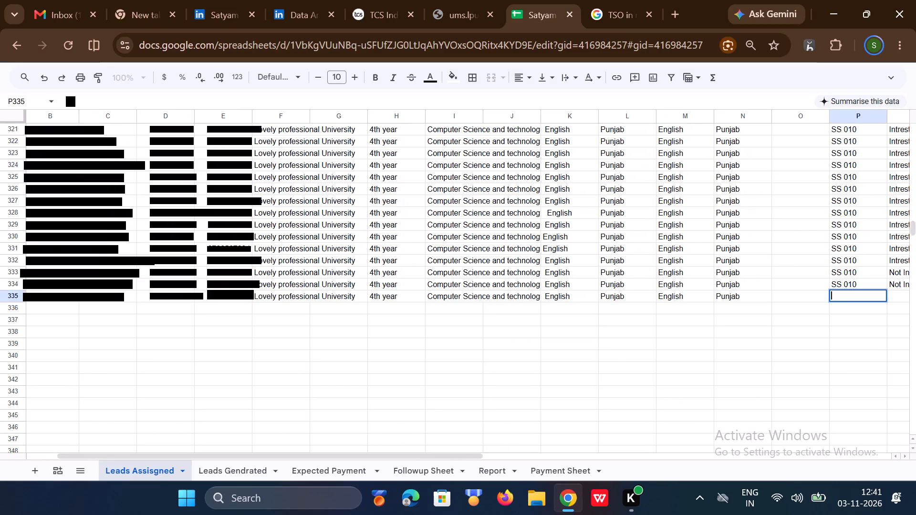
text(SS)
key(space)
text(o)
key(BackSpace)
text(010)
scroll(892, 345, left, 1)
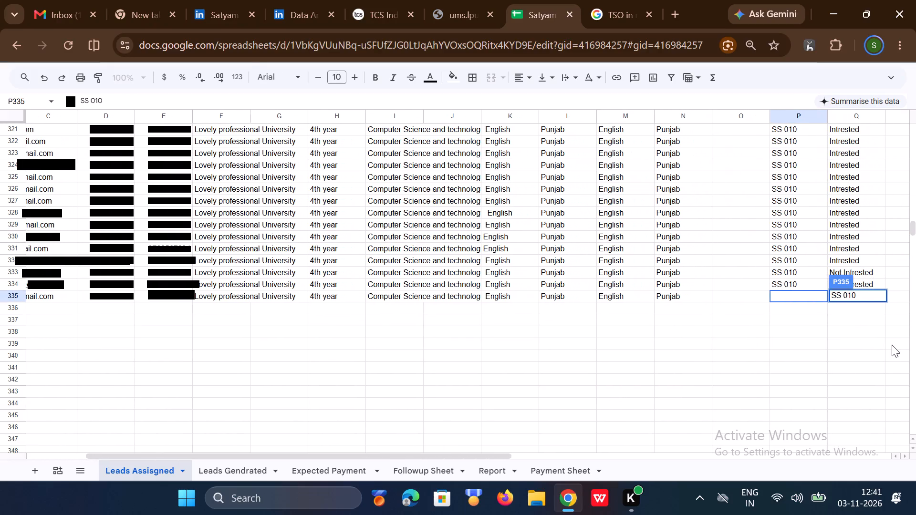
click(822, 337)
Enter "Not Intrested" as the lead's status in cell Q335.
double_click(852, 300)
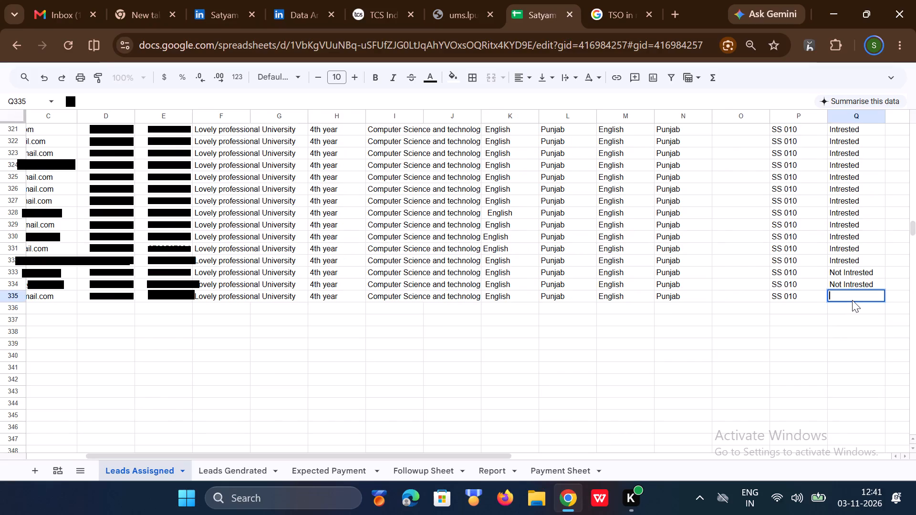
scroll(852, 300, left, 2)
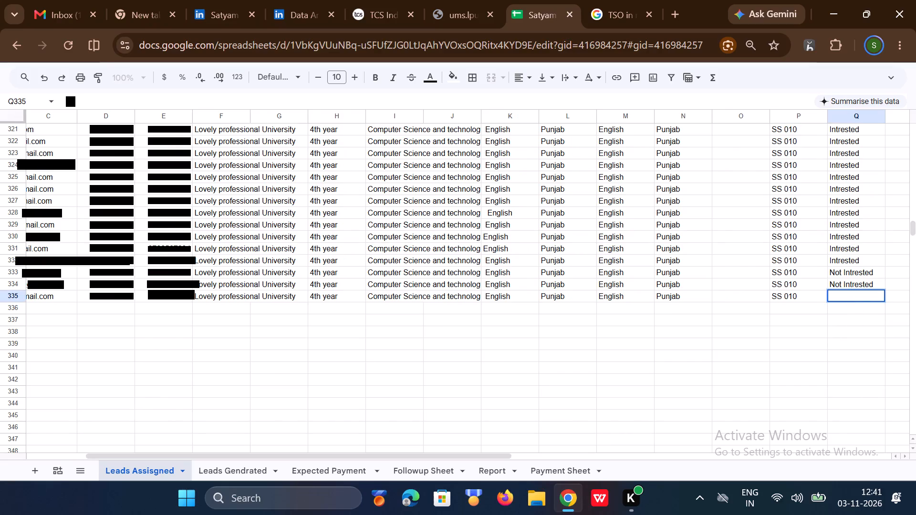
click(846, 296)
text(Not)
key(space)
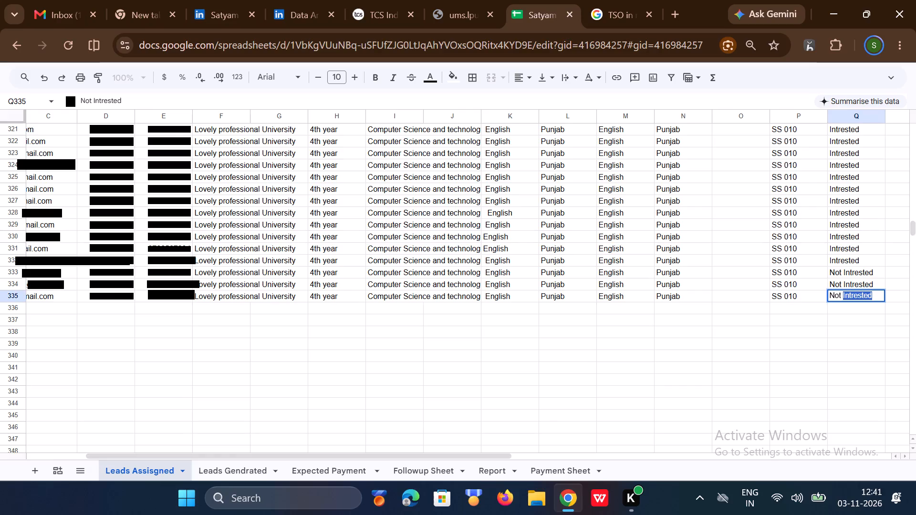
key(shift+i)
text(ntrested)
click(738, 331)
Review the lead records throughout the Leads Assigned sheet, from the first rows down to the new row 335.
scroll(594, 362, left, 2)
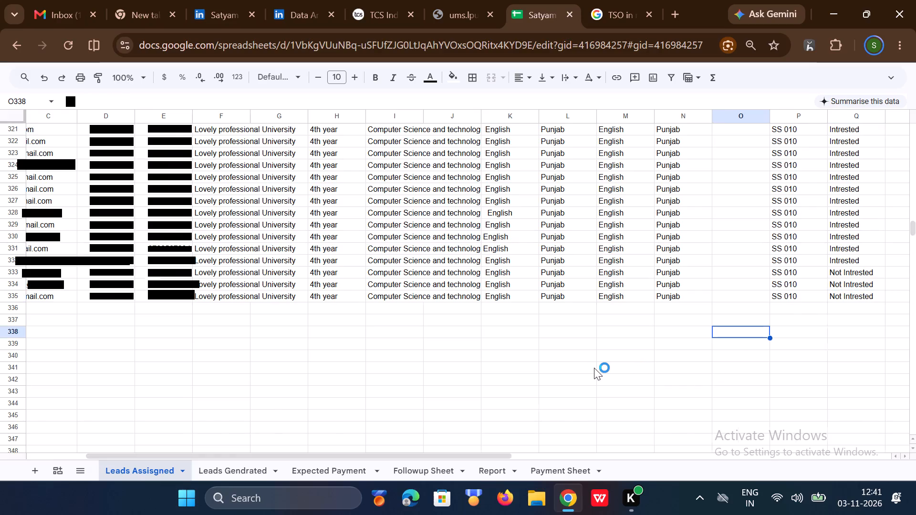
scroll(594, 368, left, 1)
scroll(594, 362, right, 6)
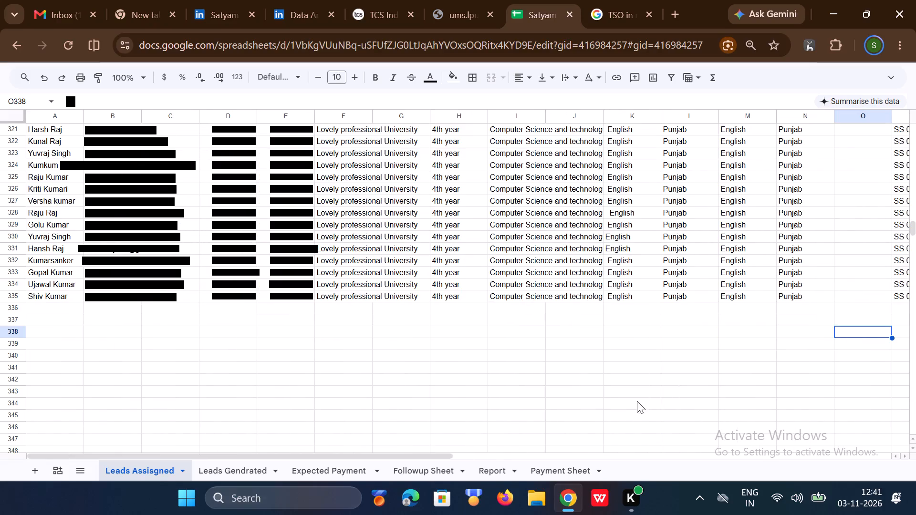
scroll(570, 399, up, 4)
scroll(570, 399, down, 2)
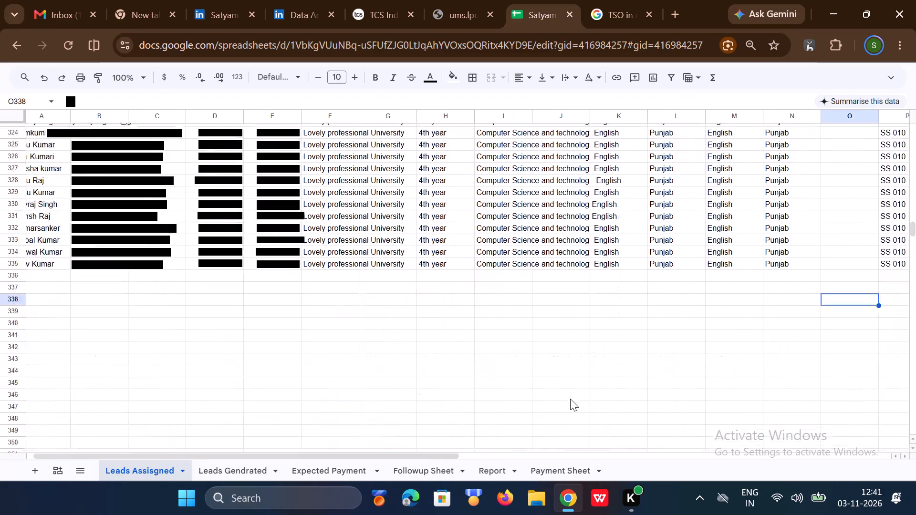
scroll(570, 399, down, 3)
scroll(570, 399, right, 3)
scroll(570, 399, up, 3)
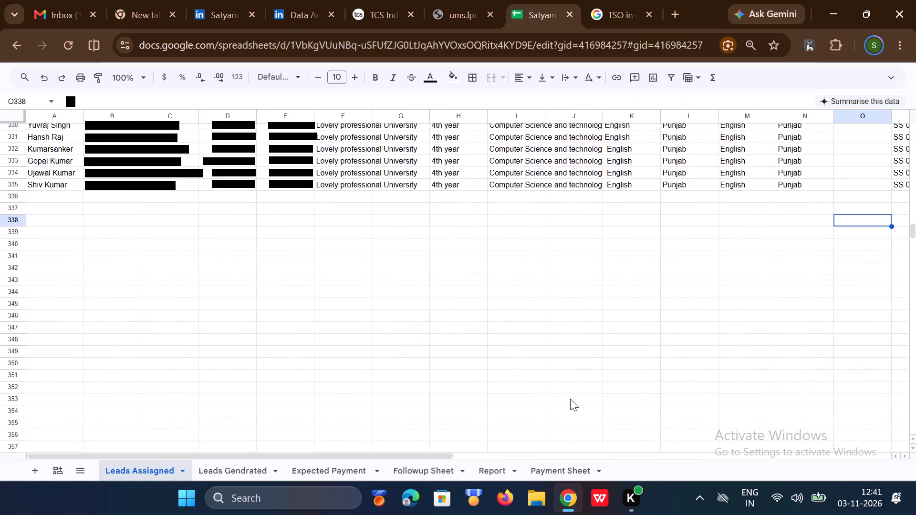
scroll(570, 399, up, 1)
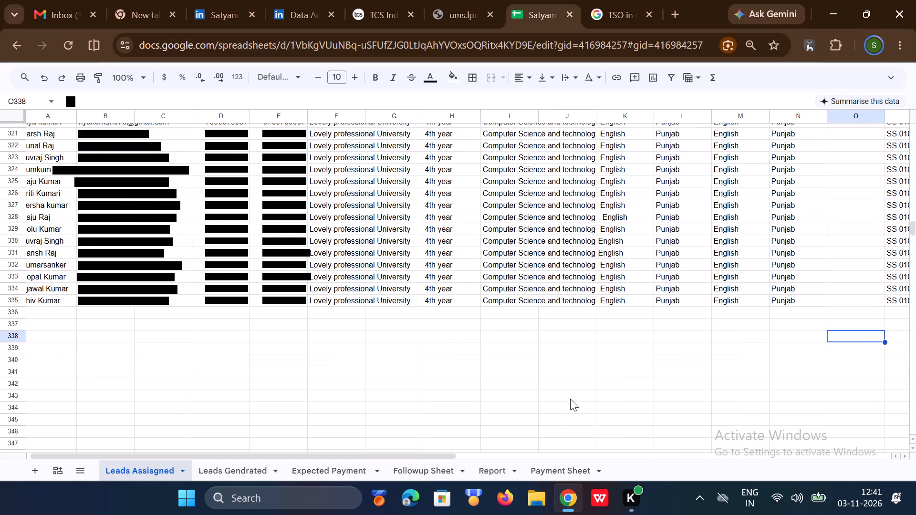
scroll(570, 399, up, 10)
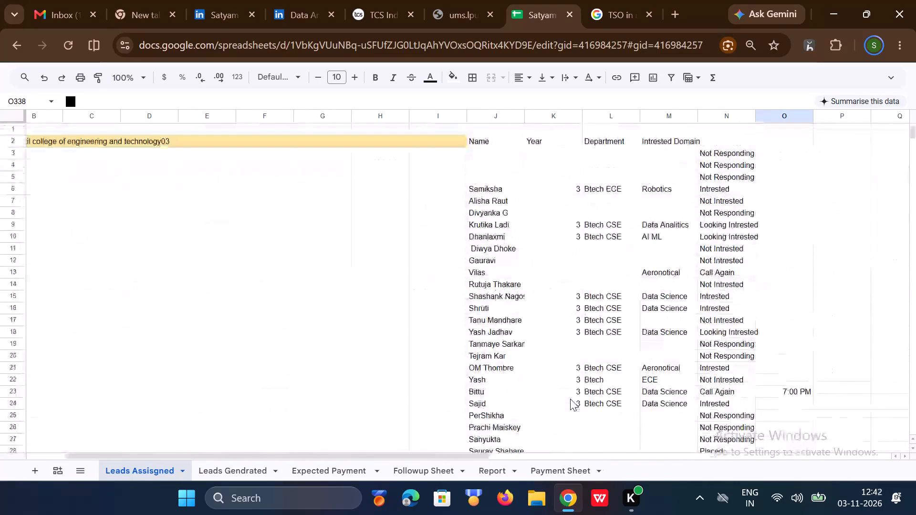
scroll(570, 399, up, 2)
scroll(570, 399, down, 6)
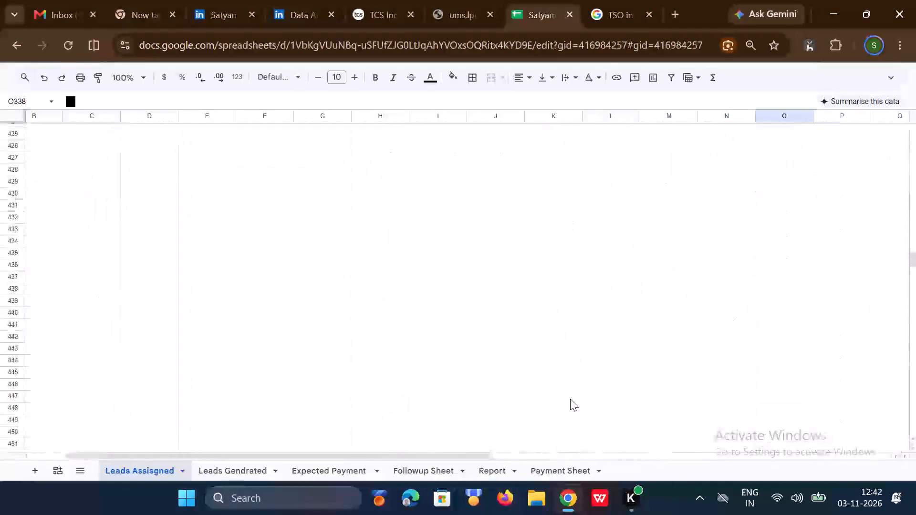
scroll(570, 399, down, 1)
scroll(570, 399, up, 5)
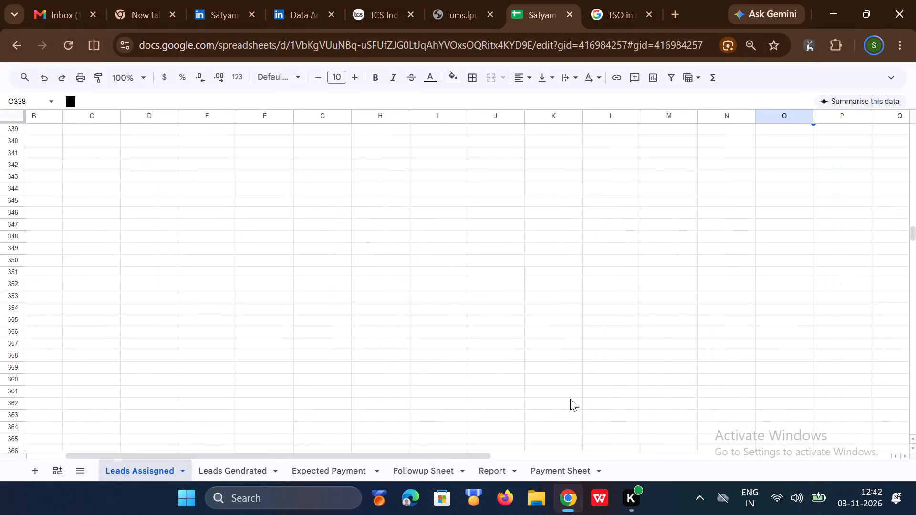
scroll(570, 399, up, 2)
scroll(570, 399, down, 1)
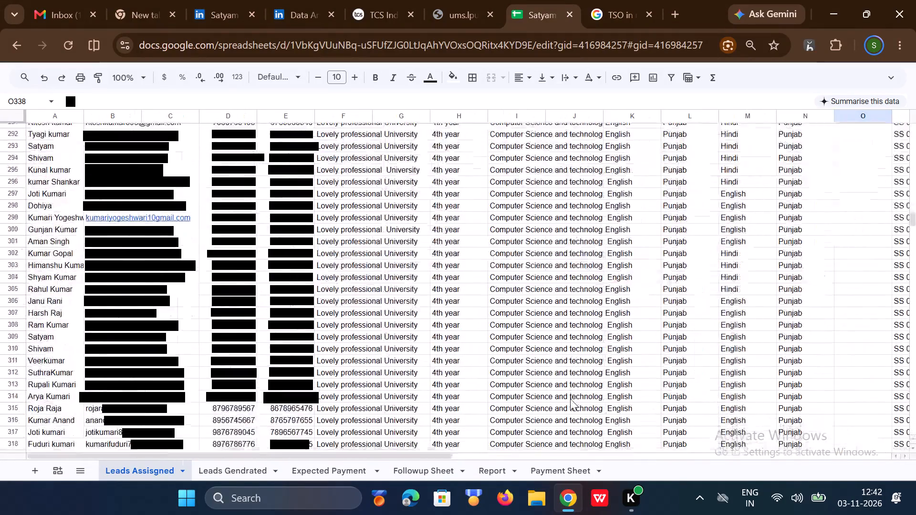
scroll(570, 399, down, 1)
scroll(570, 399, up, 1)
scroll(570, 399, right, 6)
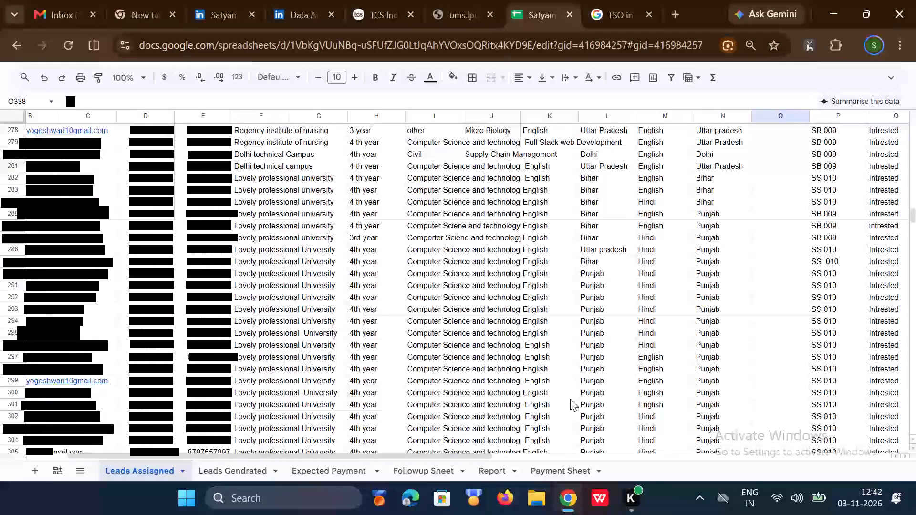
scroll(570, 399, right, 5)
scroll(570, 399, up, 2)
scroll(570, 399, down, 2)
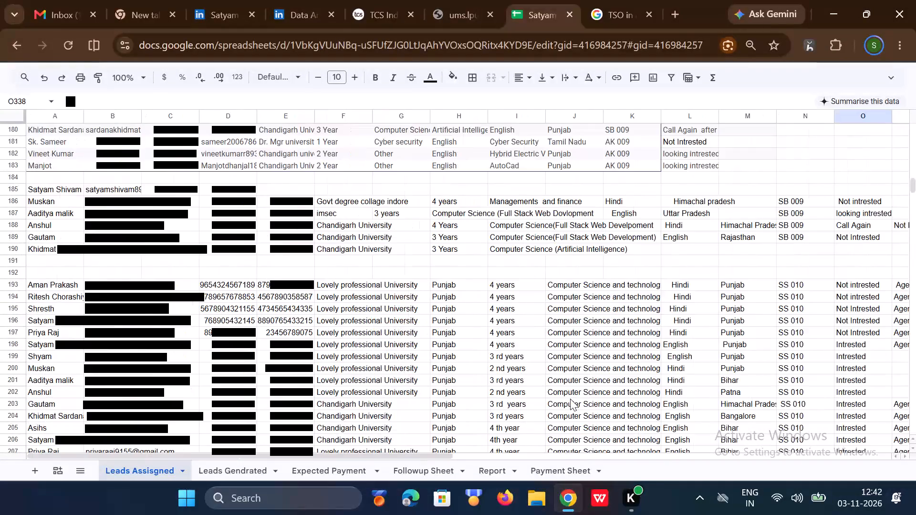
scroll(570, 399, down, 5)
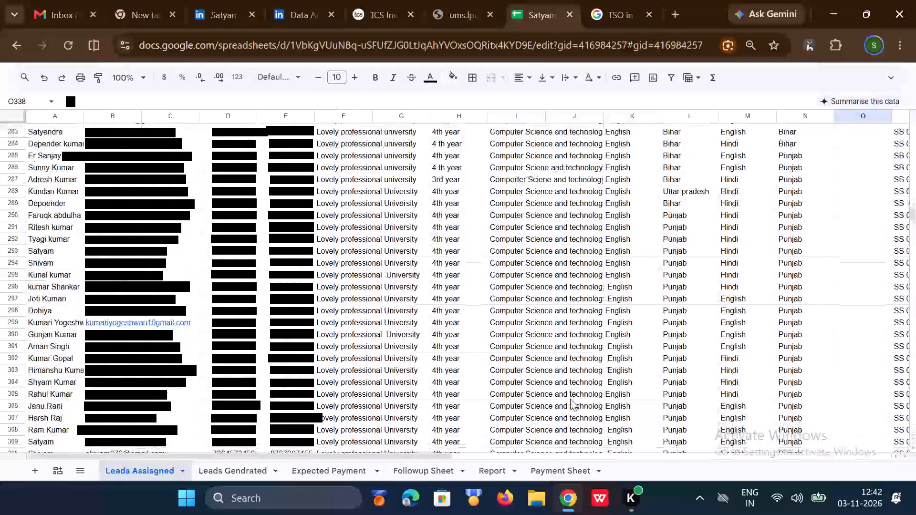
scroll(570, 399, down, 2)
scroll(570, 399, up, 3)
scroll(570, 399, down, 1)
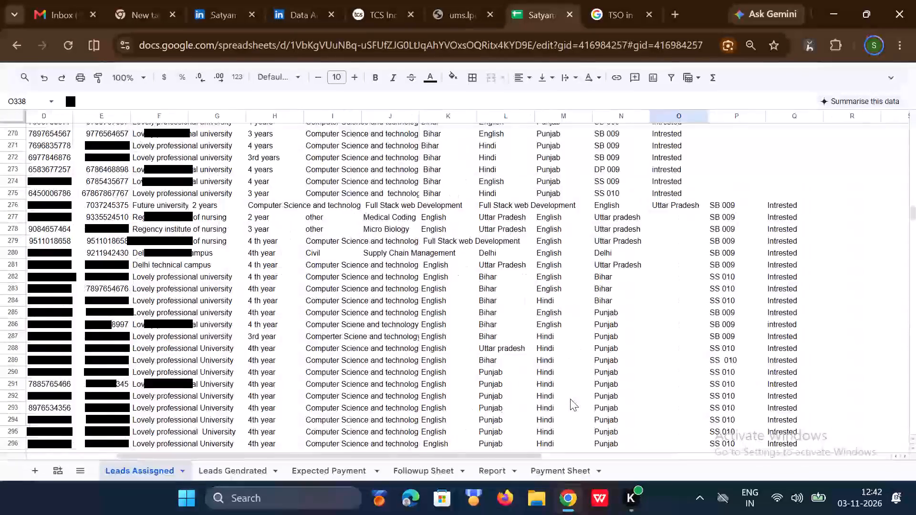
scroll(570, 399, down, 1)
scroll(570, 399, up, 1)
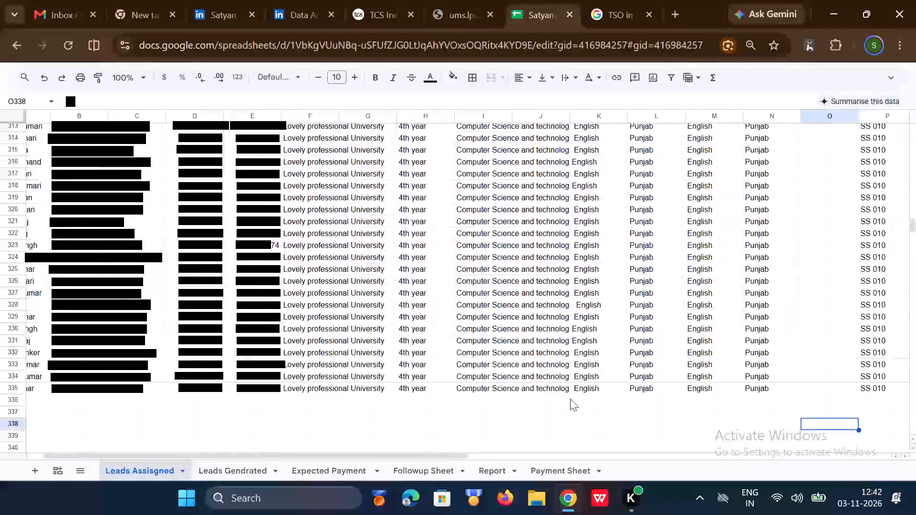
scroll(570, 399, up, 1)
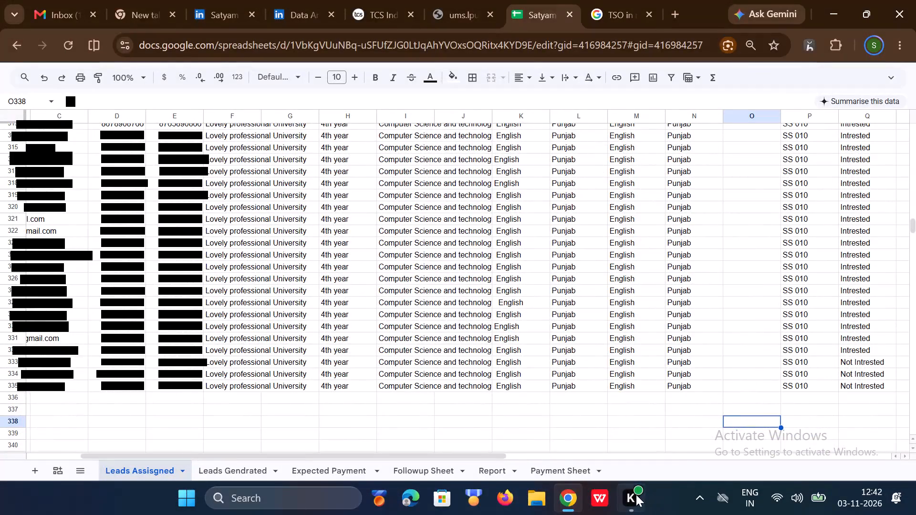
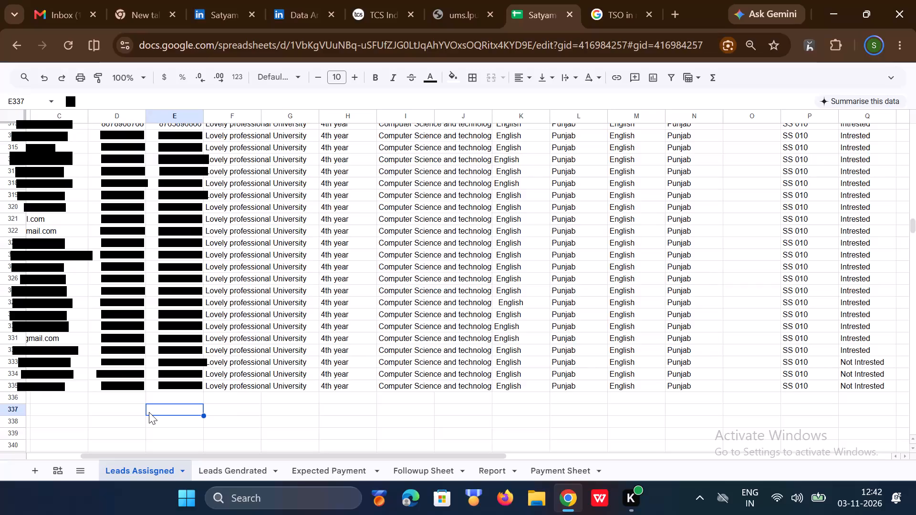
Check the most recent lead rows down to row 335 across their columns, from contact details to interest status.
scroll(292, 400, left, 4)
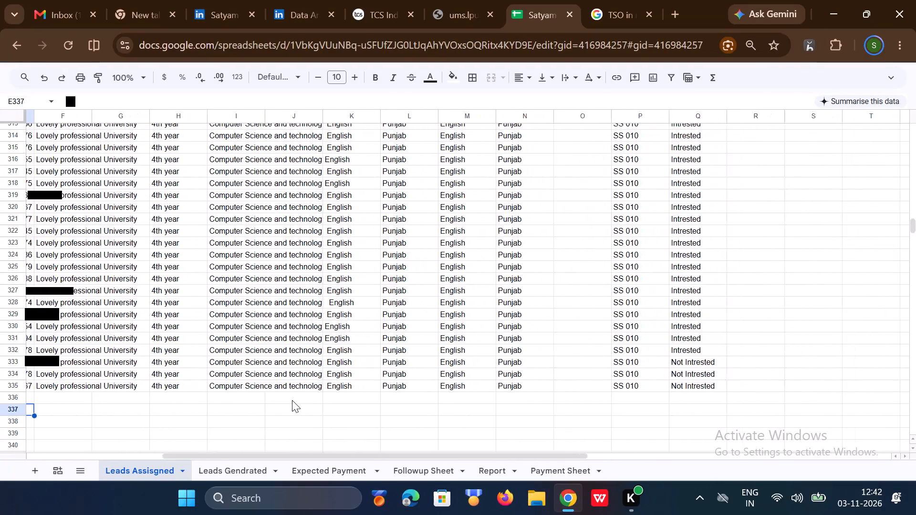
scroll(292, 400, left, 6)
scroll(292, 400, right, 7)
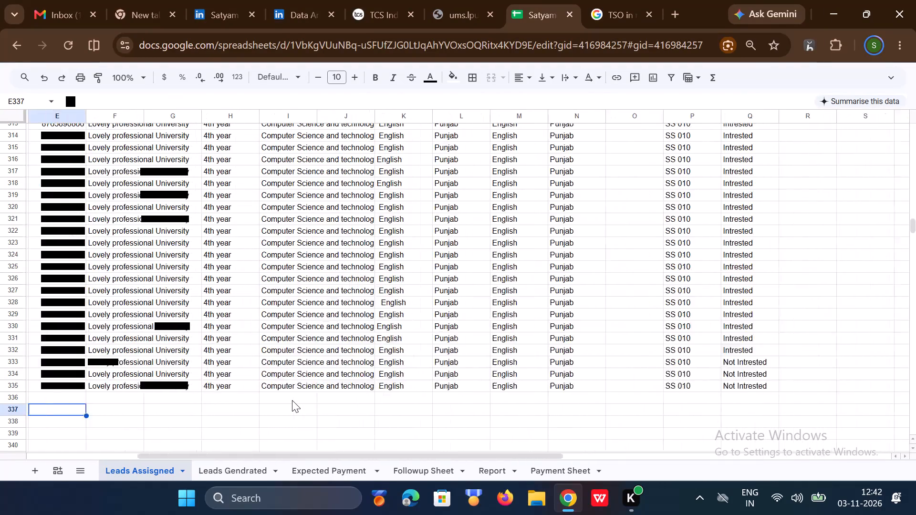
scroll(292, 400, right, 5)
scroll(208, 397, right, 3)
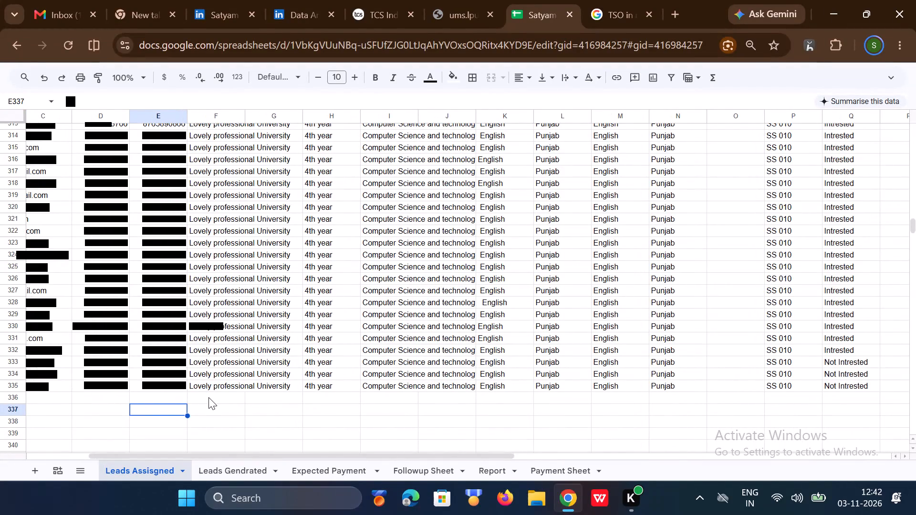
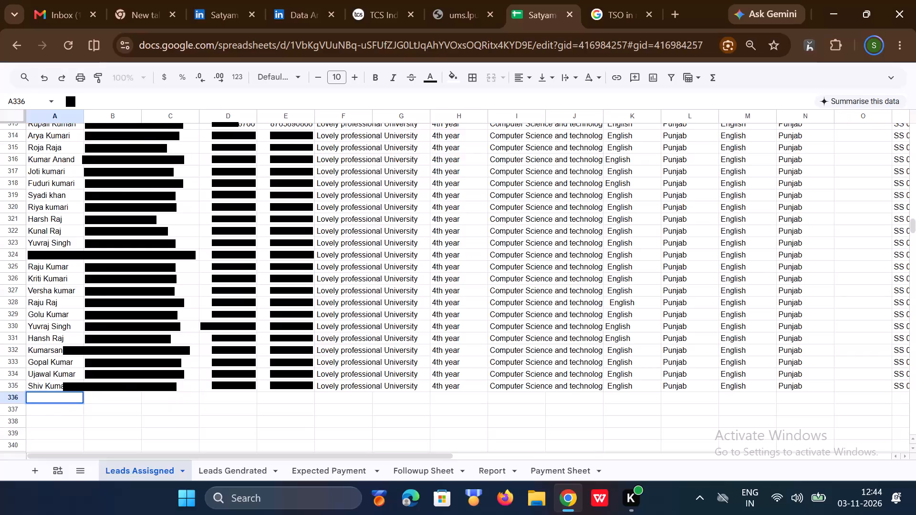
Enter the new student lead's name in the name column of row 336, removing the extra letter from the surname.
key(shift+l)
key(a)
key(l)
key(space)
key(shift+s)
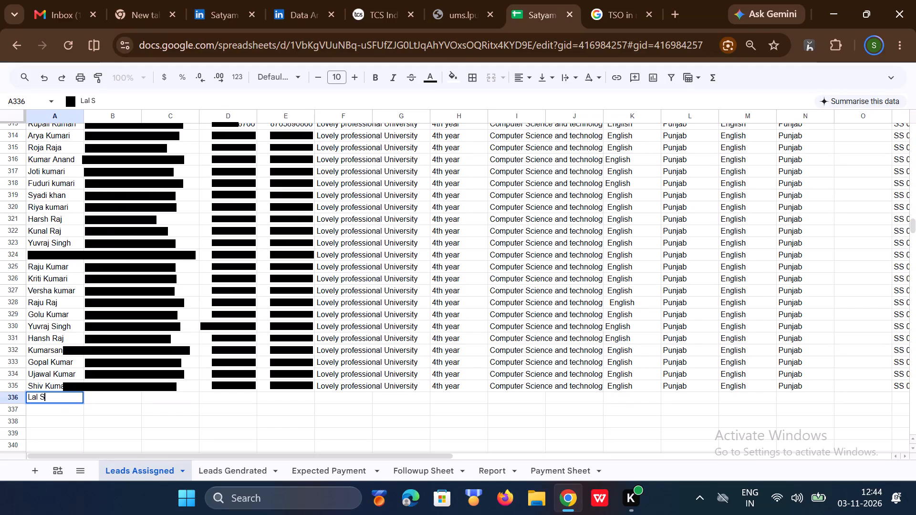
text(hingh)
click(47, 397)
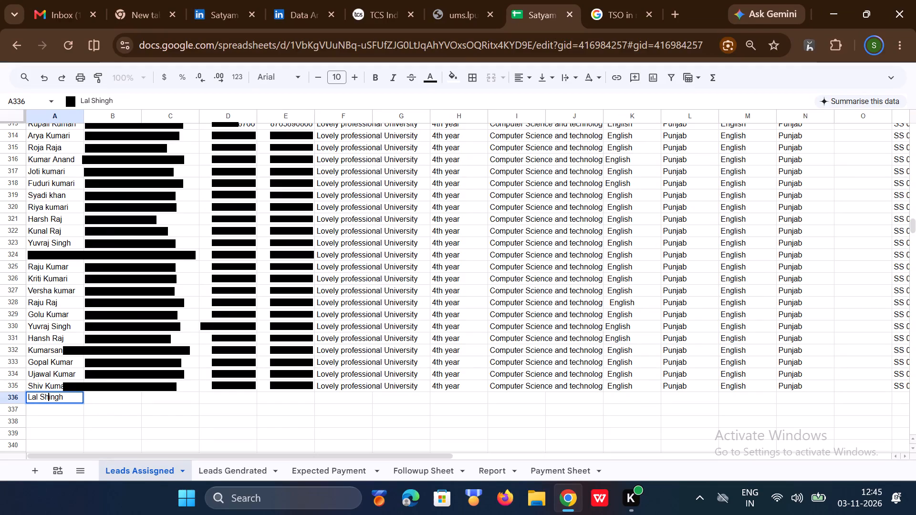
key(BackSpace)
Open the empty column B cell of row 336, beside the new lead's name, for entry.
click(95, 401)
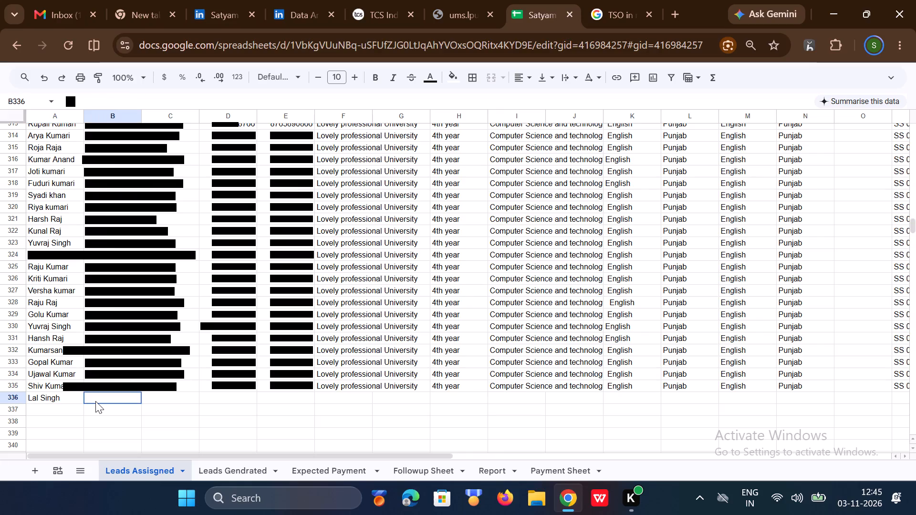
double_click(102, 401)
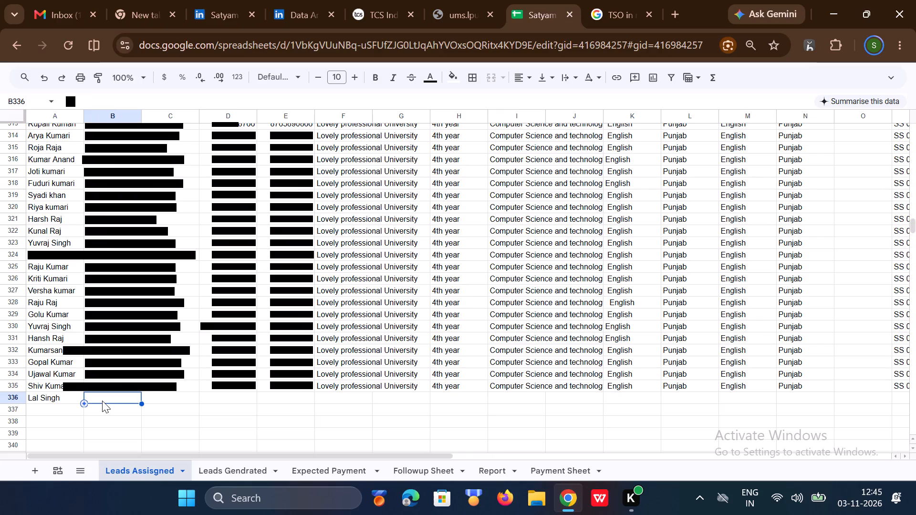
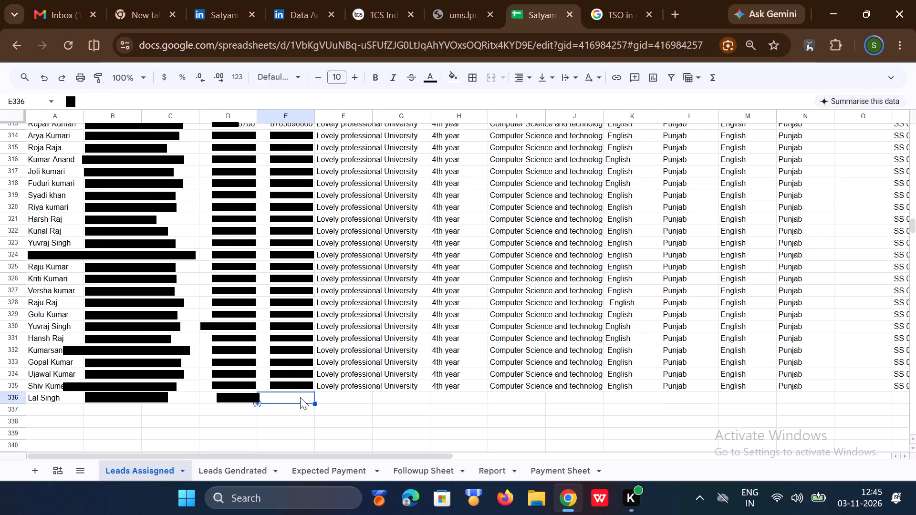
Append the missing last digit to the new lead's contact number in column D of row 336.
click(237, 393)
click(237, 393)
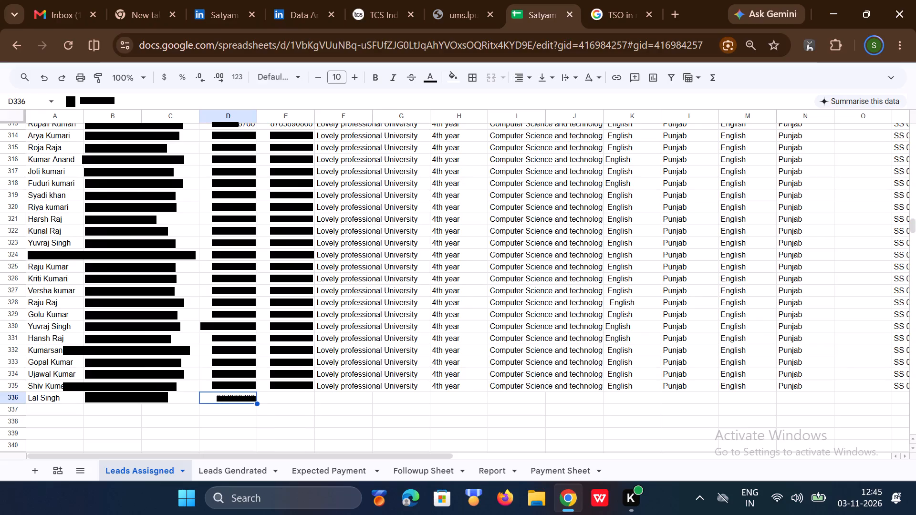
double_click(237, 397)
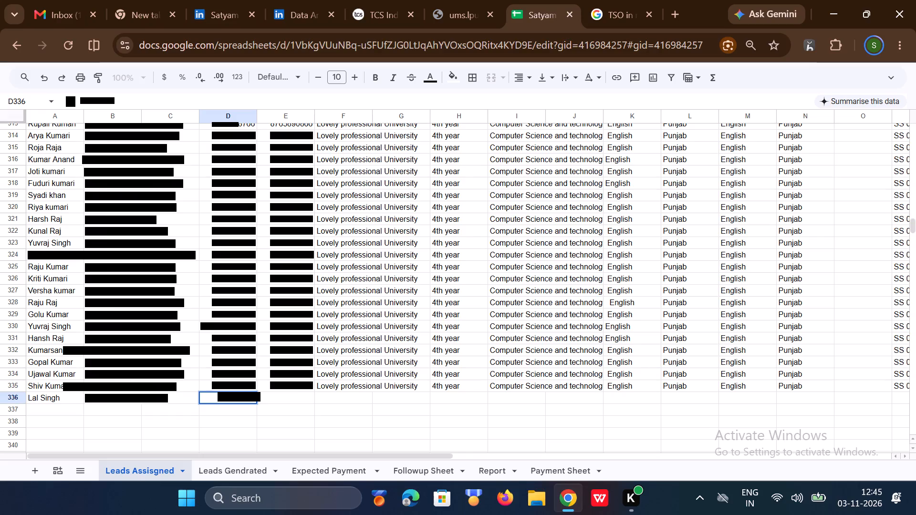
key(8)
click(291, 393)
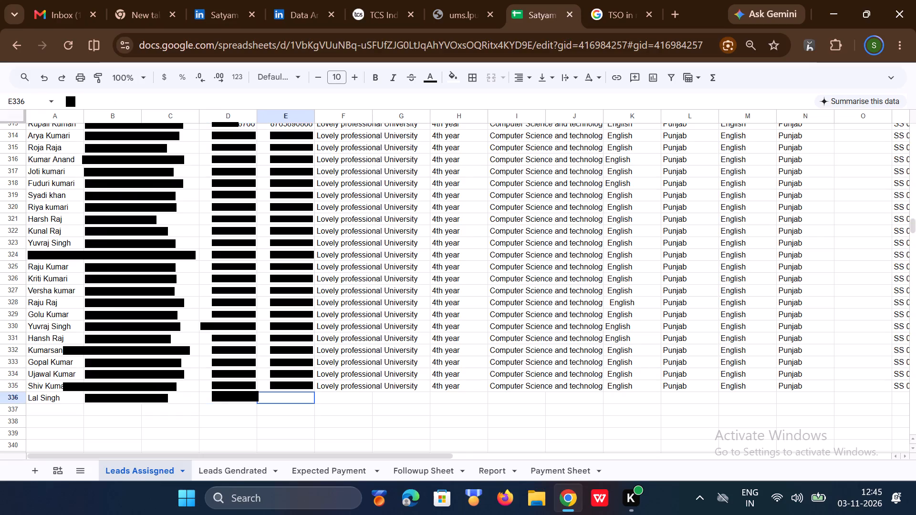
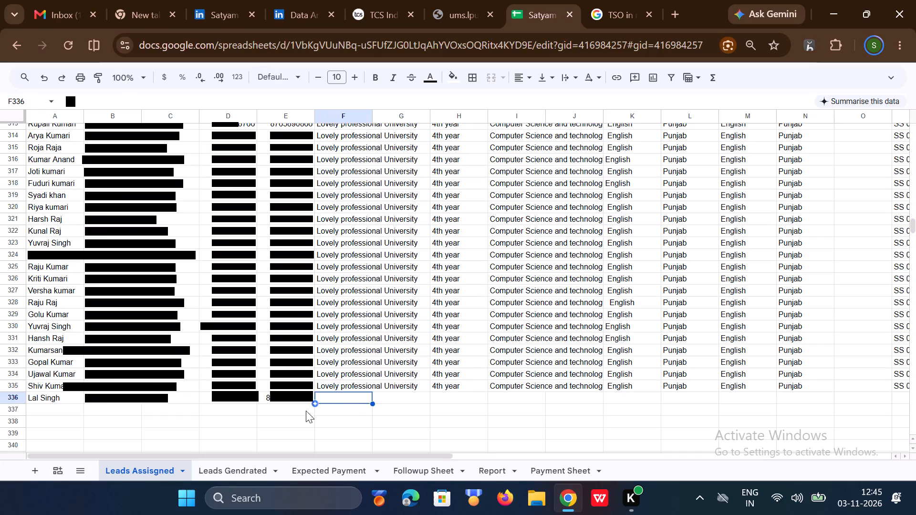
Delete one extra digit from the new lead's phone number in column E of row 336.
double_click(283, 404)
click(273, 393)
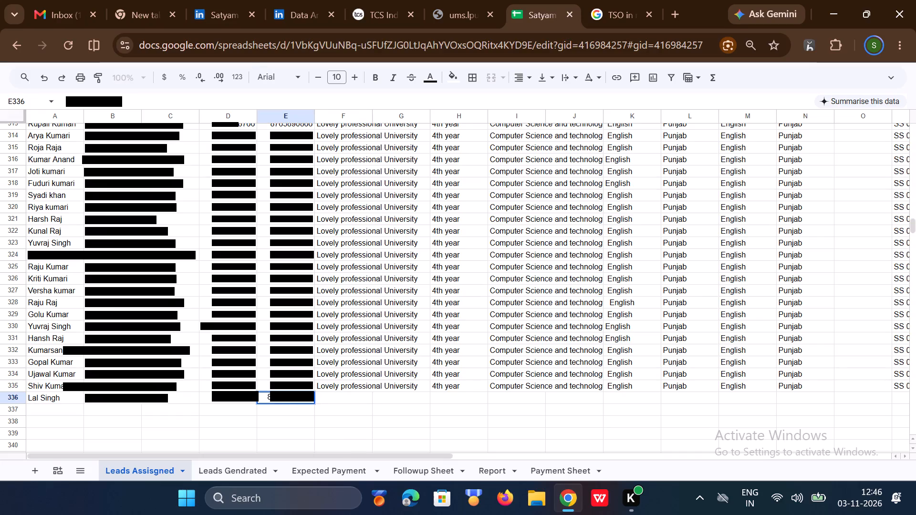
key(BackSpace)
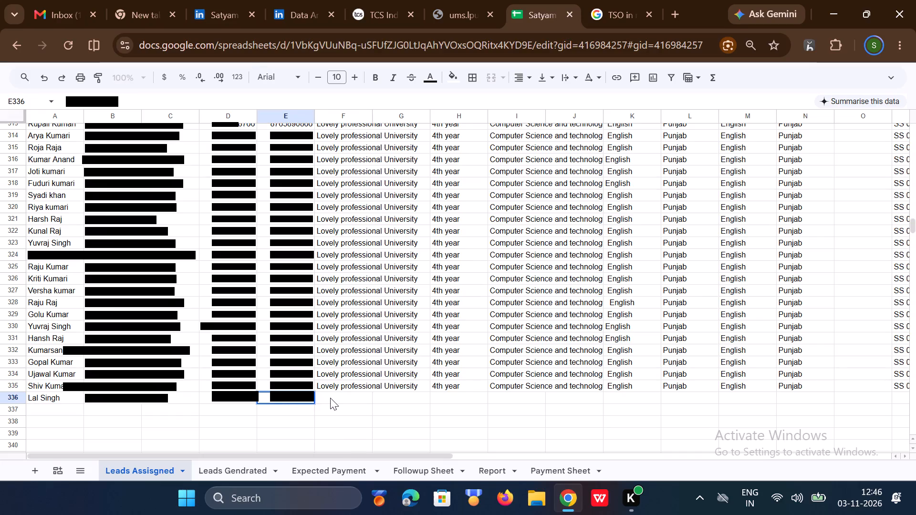
Enter "Lovely professional University" as the new lead's university in column F of row 336.
double_click(330, 398)
text(Lo)
text(ve)
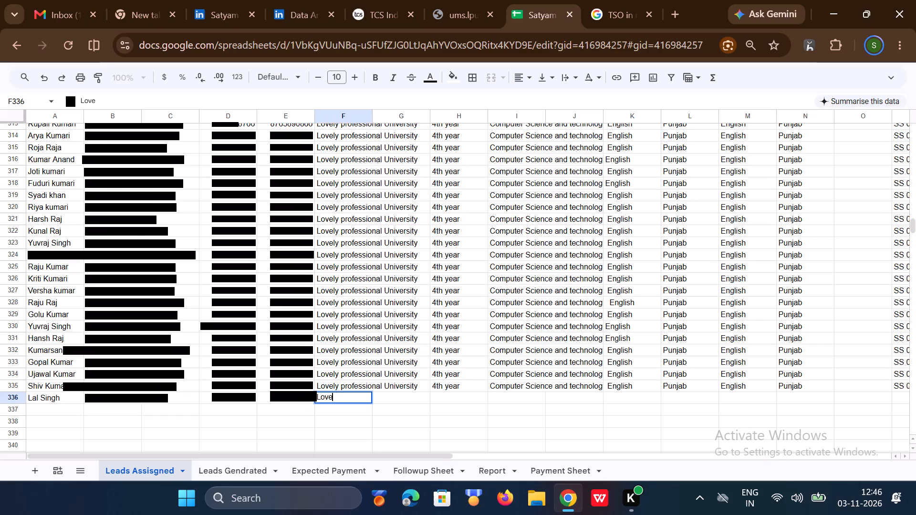
text(ly)
key(space)
key(p)
key(r)
key(o)
text(fe)
text(ss)
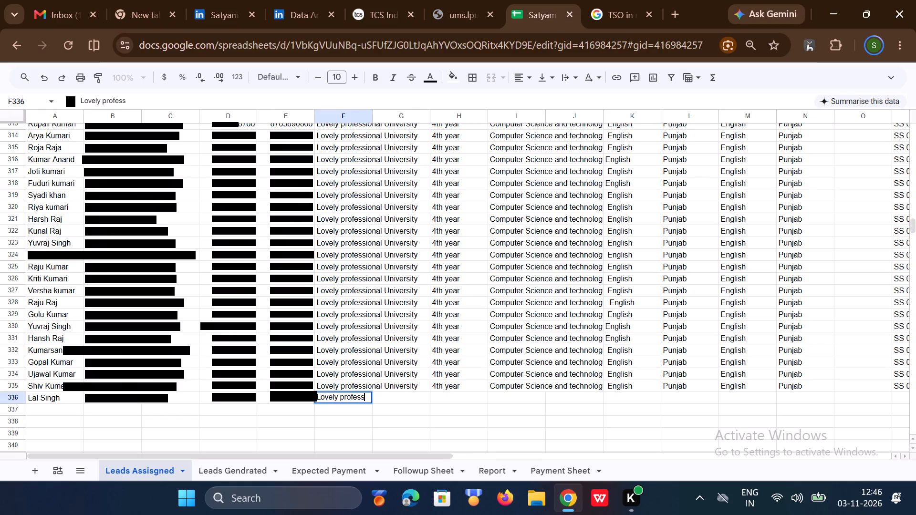
text(ional)
key(space)
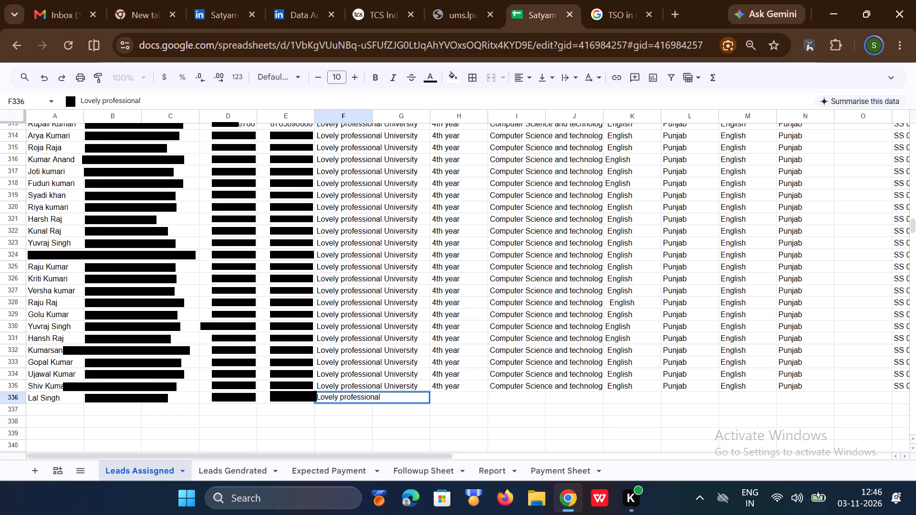
key(shift+u)
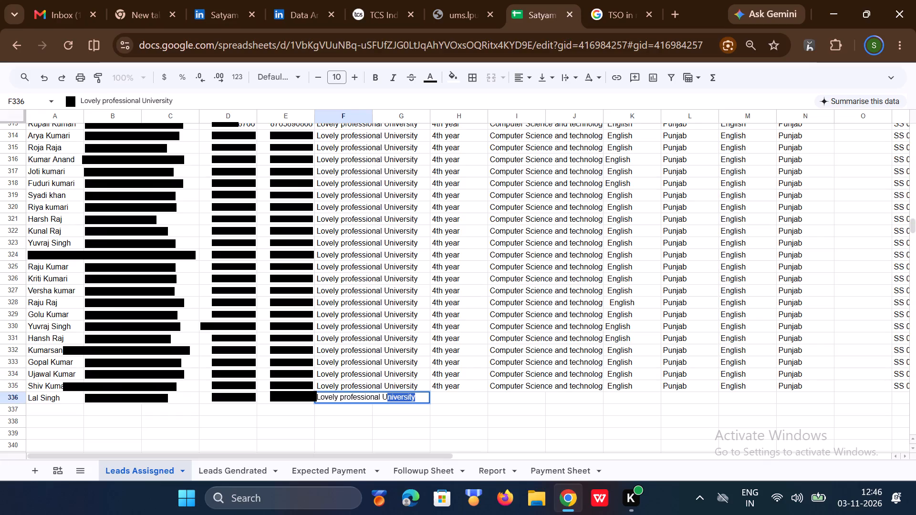
text(ni)
text(ver)
text(si)
text(ty)
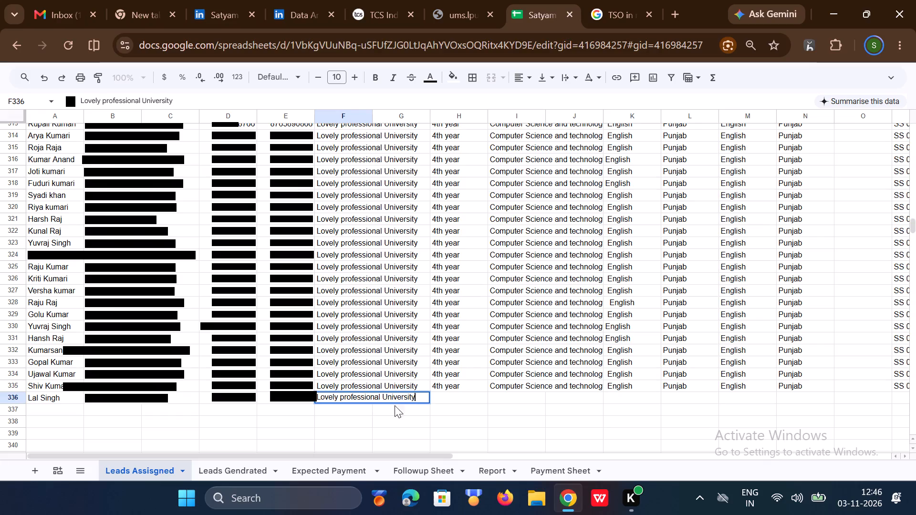
Enter "4th year" as the new lead's year of study in column H of row 336.
double_click(448, 394)
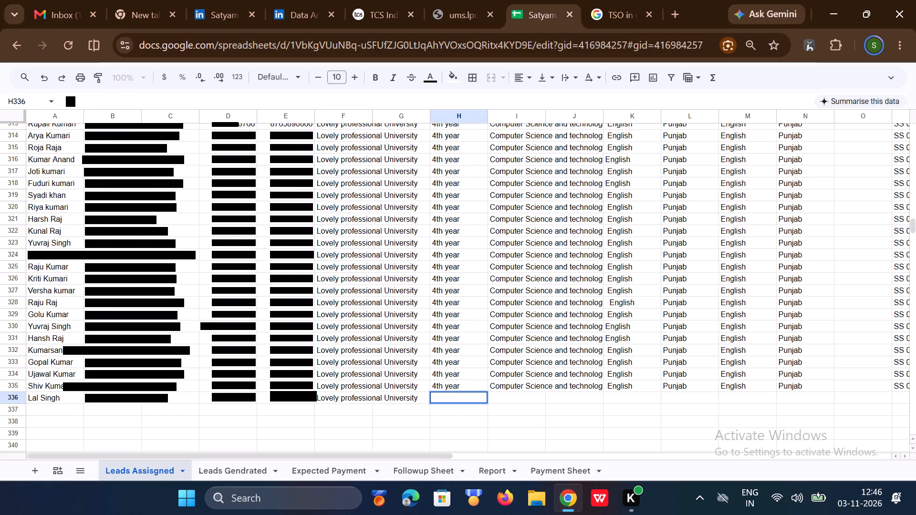
key(shift+dollar)
key(BackSpace)
key(4)
text(th)
key(space)
text(year)
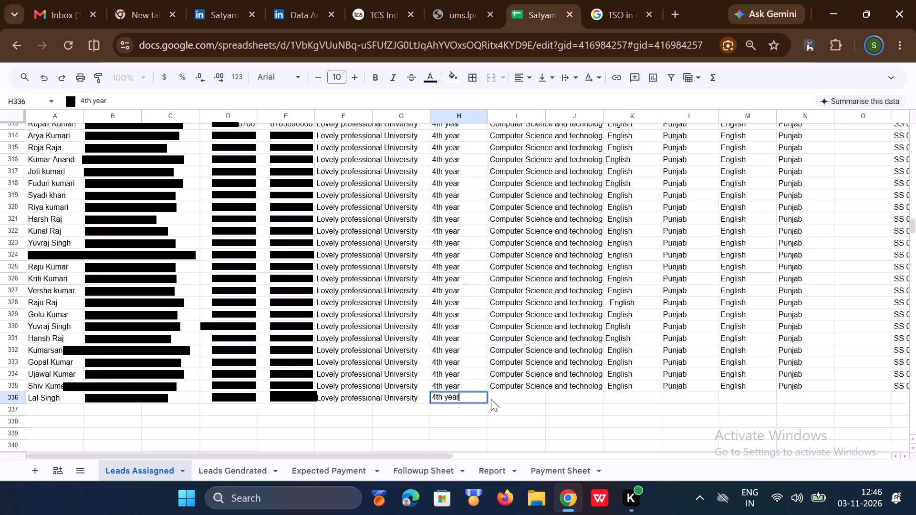
Enter "Computer Science and technology" as the new lead's field of study in column I of row 336.
double_click(497, 399)
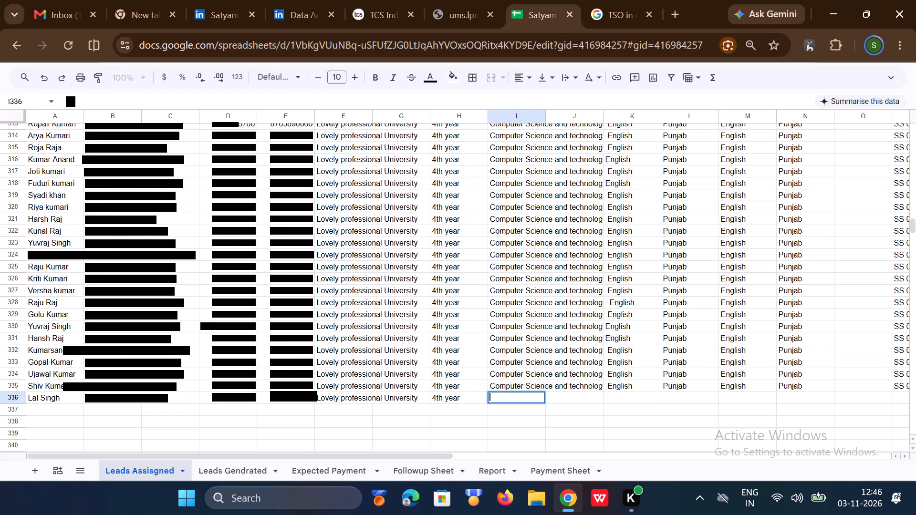
key(shift+c)
text(omp)
text(uter)
key(space)
key(shift+s)
text(ci)
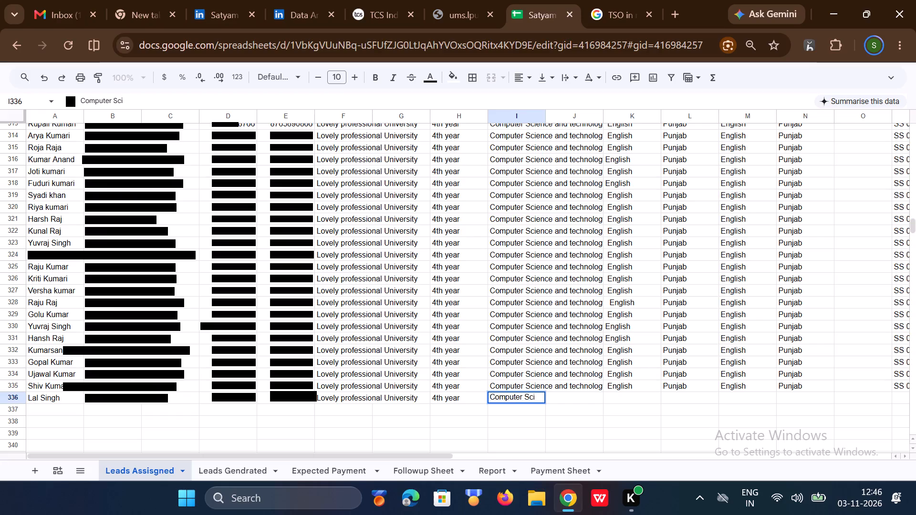
key(e)
text(nce)
key(space)
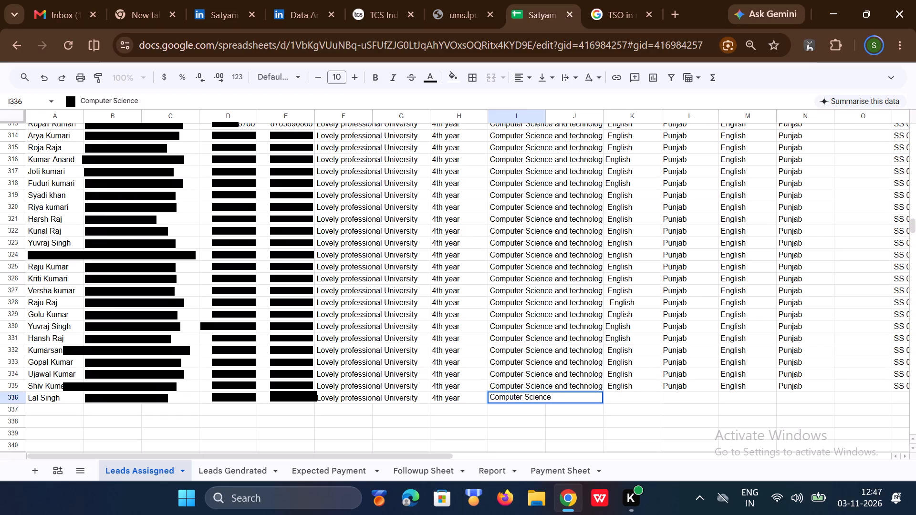
text(and)
key(space)
text(tec)
key(h)
key(n)
key(o)
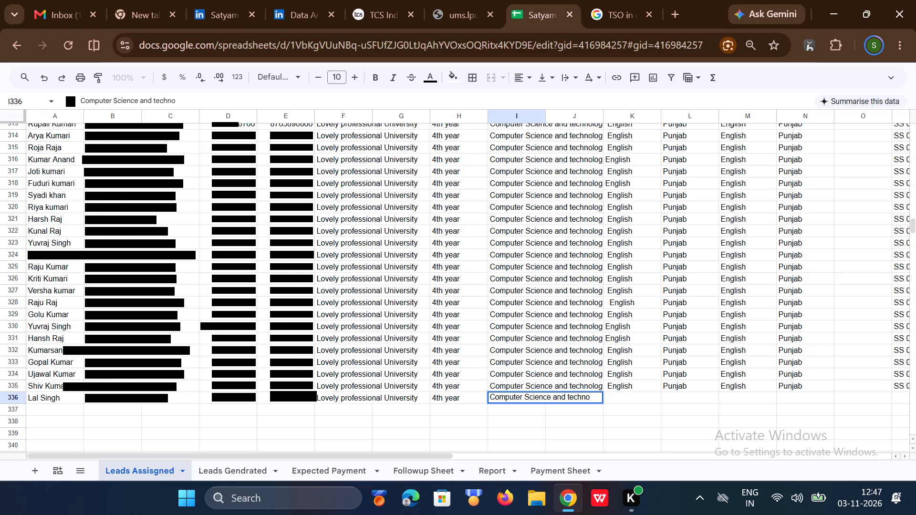
text(lo)
text(gy)
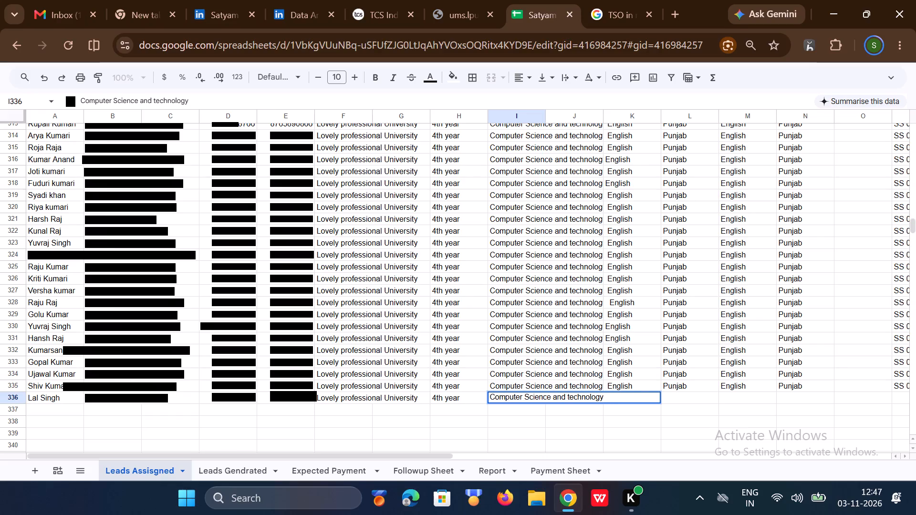
click(643, 409)
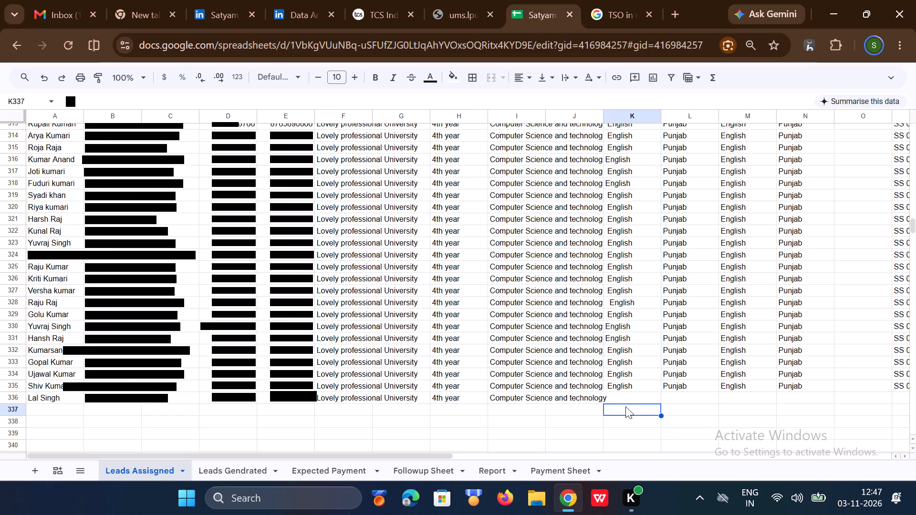
Enter "English" as the new lead's language in column K of row 336.
double_click(628, 398)
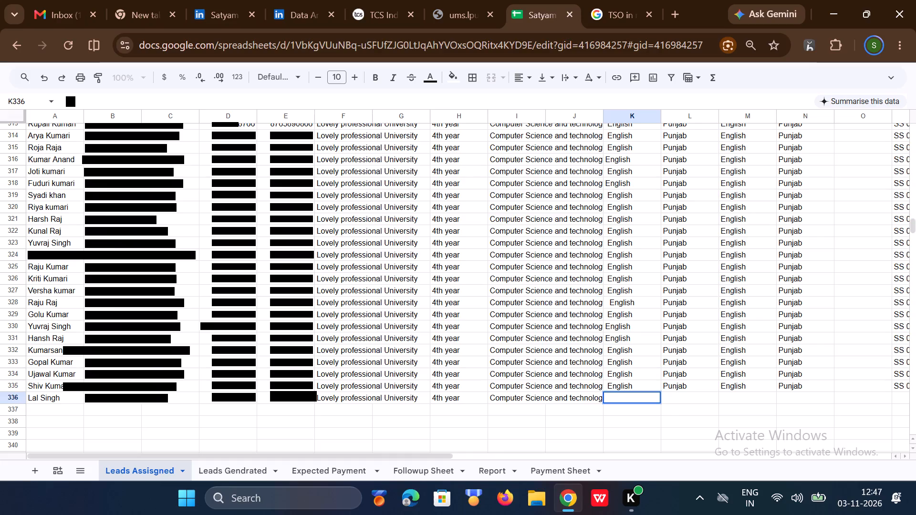
click(628, 398)
key(shift+e)
text(nglish)
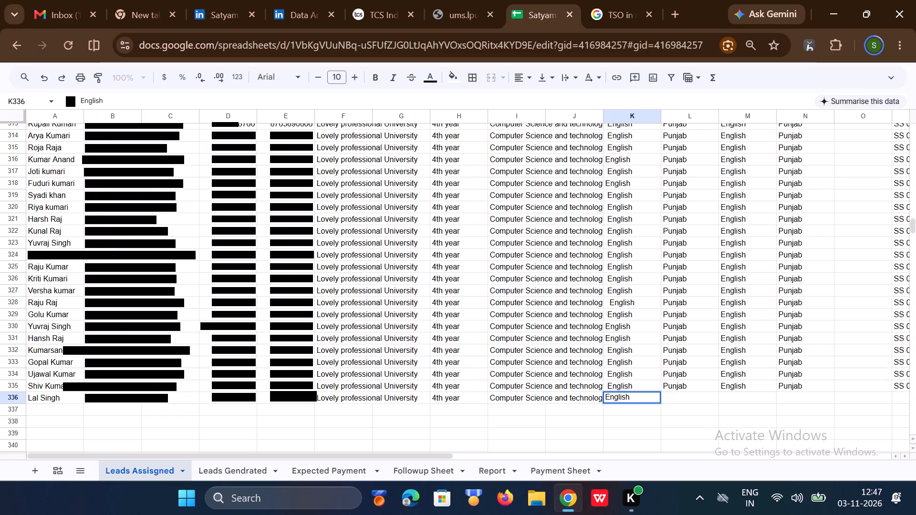
Enter "Punjab" as the new lead's state in column L of row 336.
double_click(692, 403)
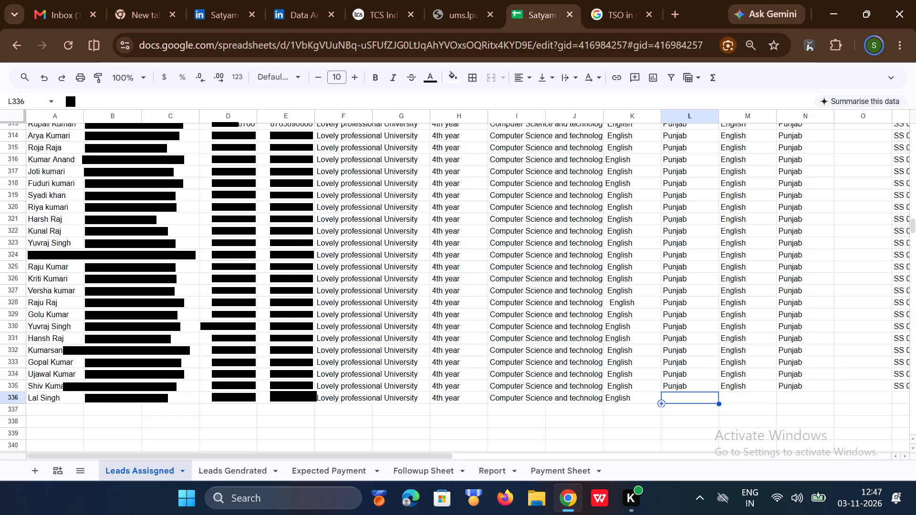
text(Punjab)
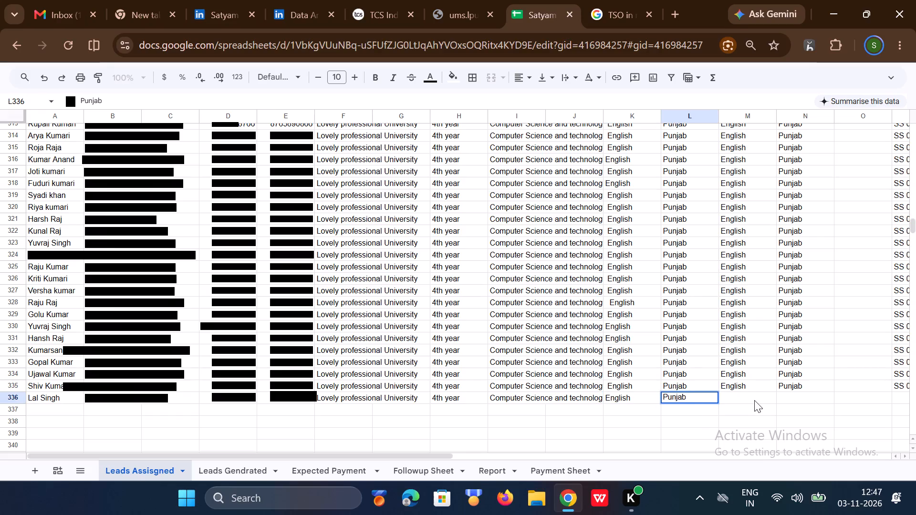
Enter "English" as the new lead's second language entry in column M of row 336.
double_click(754, 400)
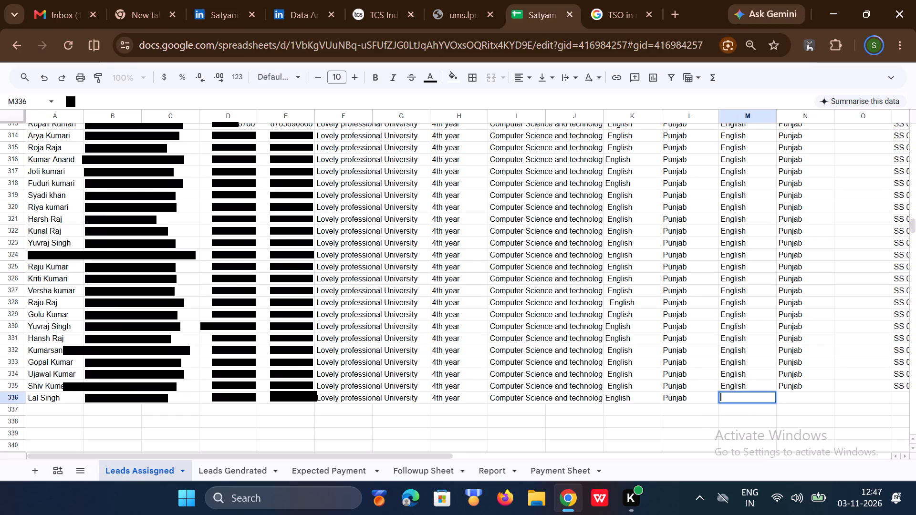
key(shift+e)
key(n)
key(g)
text(li)
text(sh)
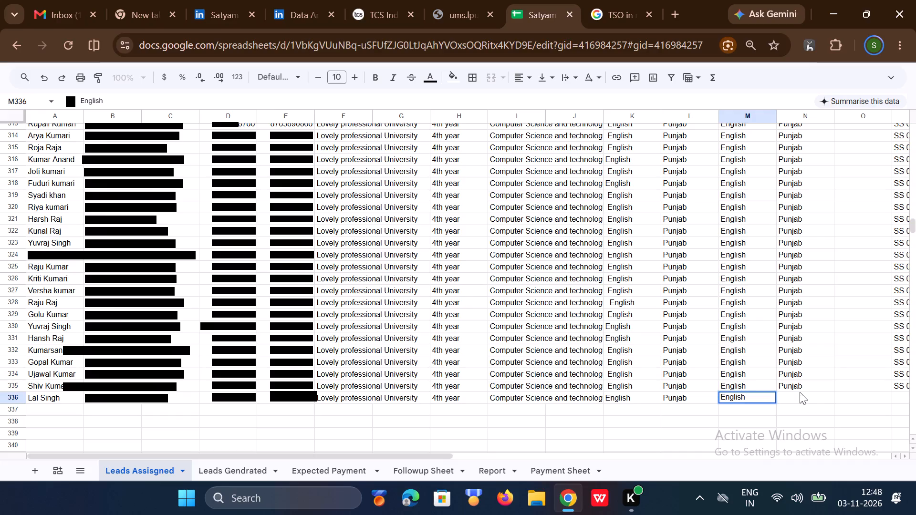
Enter "Punjab" as the new lead's second state entry in column N of row 336.
double_click(799, 393)
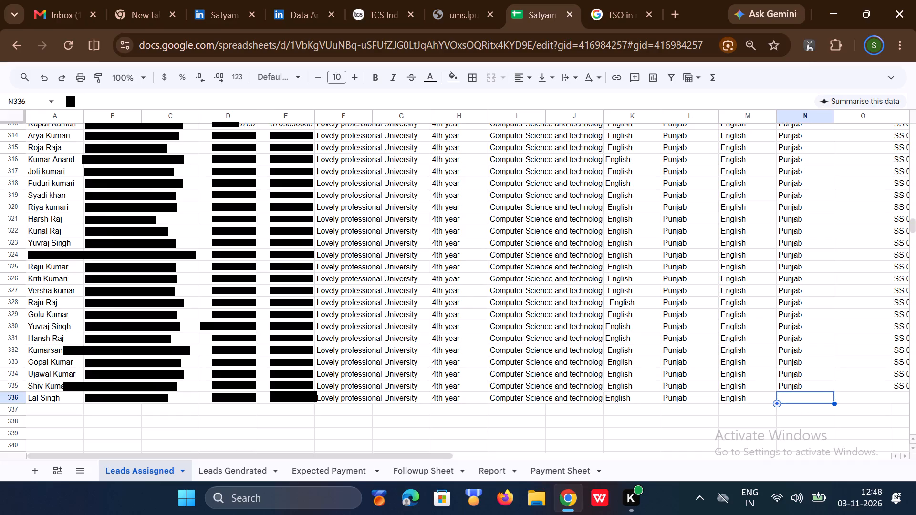
key(shift+p)
text(unjab)
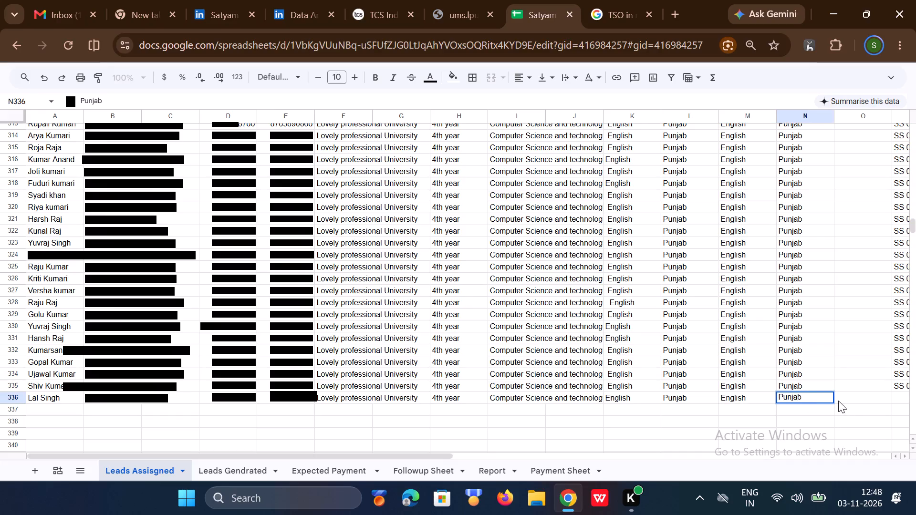
scroll(845, 407, left, 1)
click(845, 407)
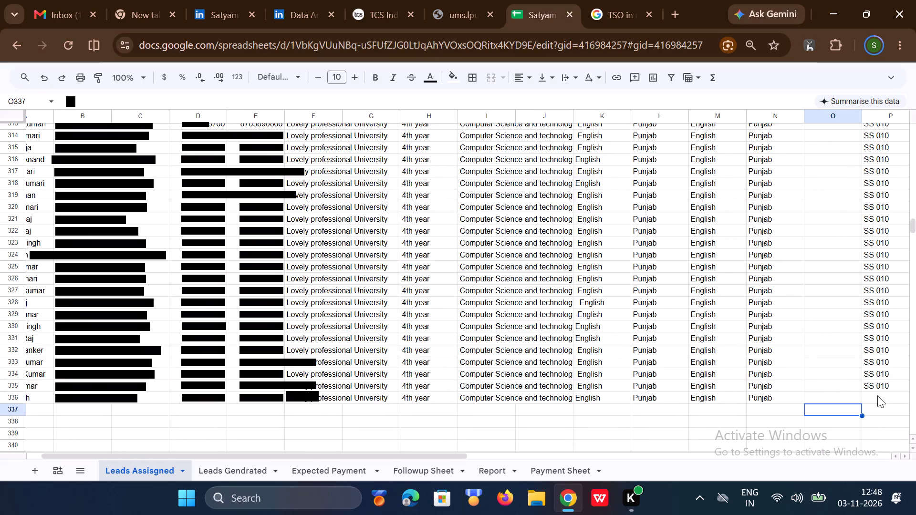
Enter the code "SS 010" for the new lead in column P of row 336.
double_click(878, 395)
text(SS)
key(space)
text(010)
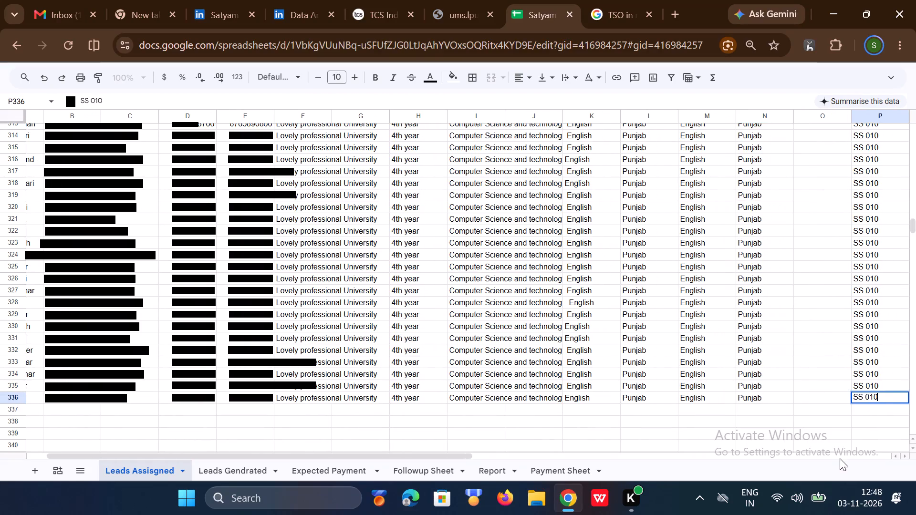
scroll(822, 437, left, 1)
click(822, 437)
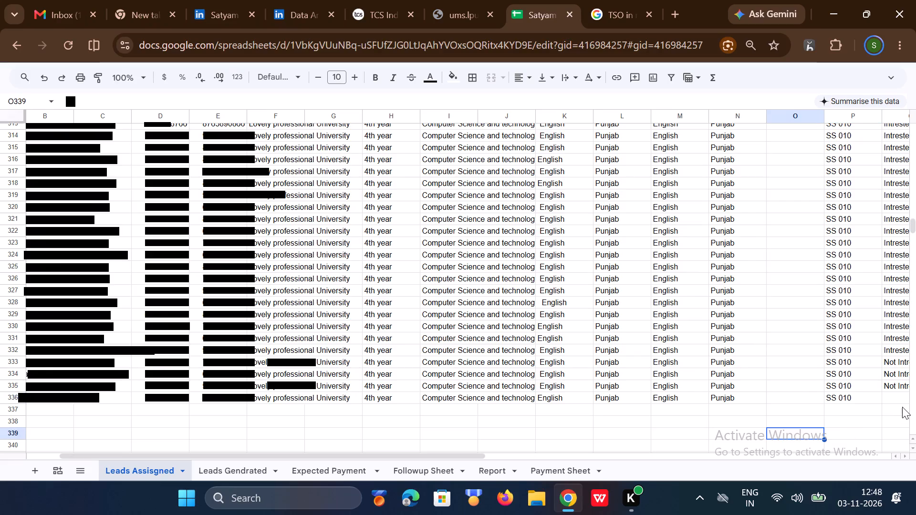
Enter "Not Intrested" as the new lead's interest status in column Q of row 336.
double_click(899, 399)
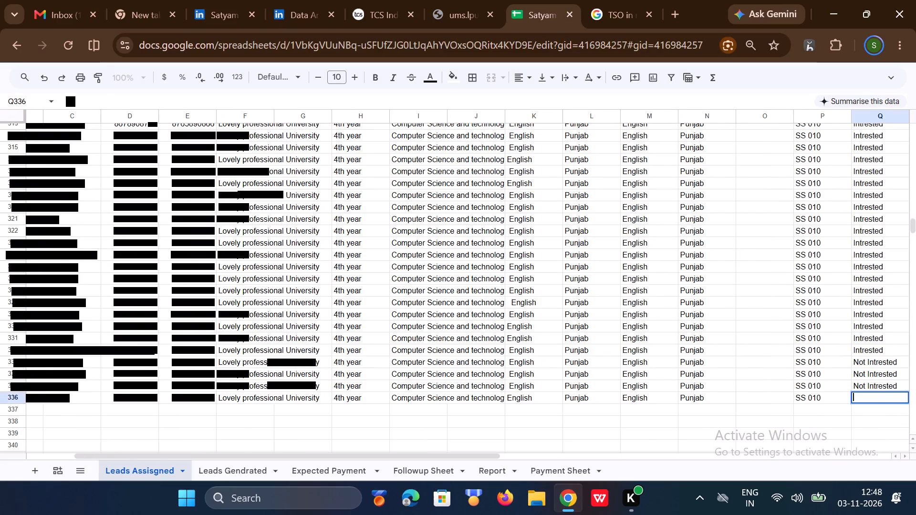
text(Not)
key(space)
key(shift+i)
key(n)
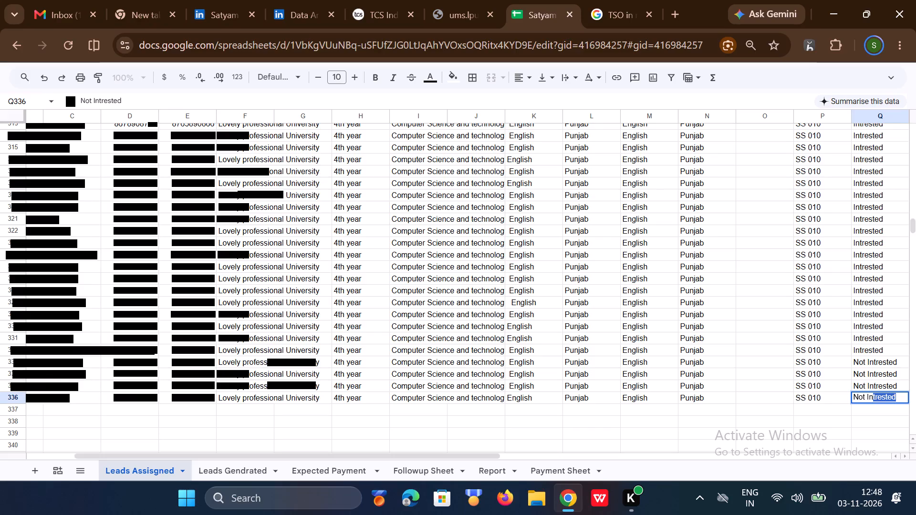
text(trested)
click(874, 415)
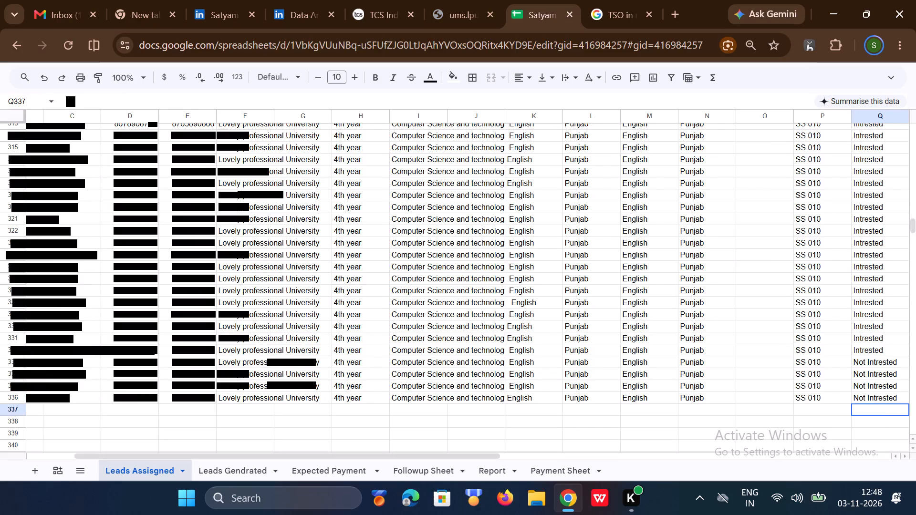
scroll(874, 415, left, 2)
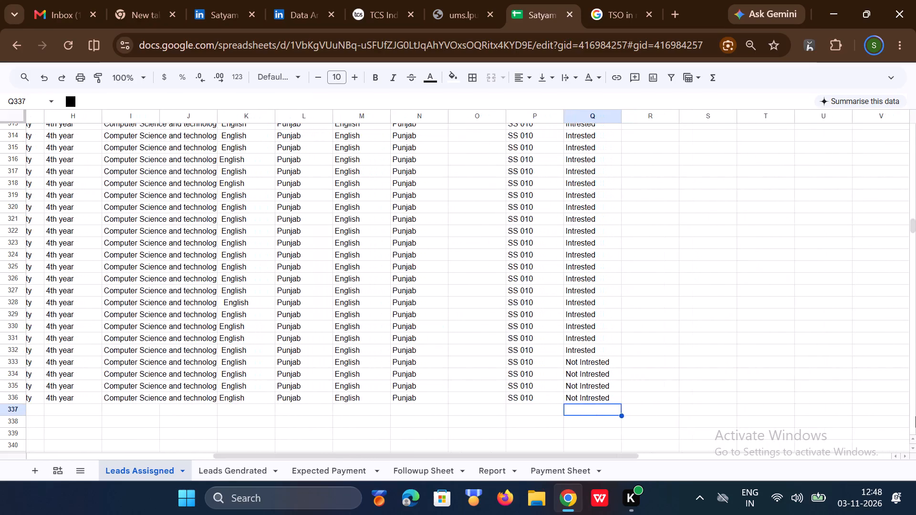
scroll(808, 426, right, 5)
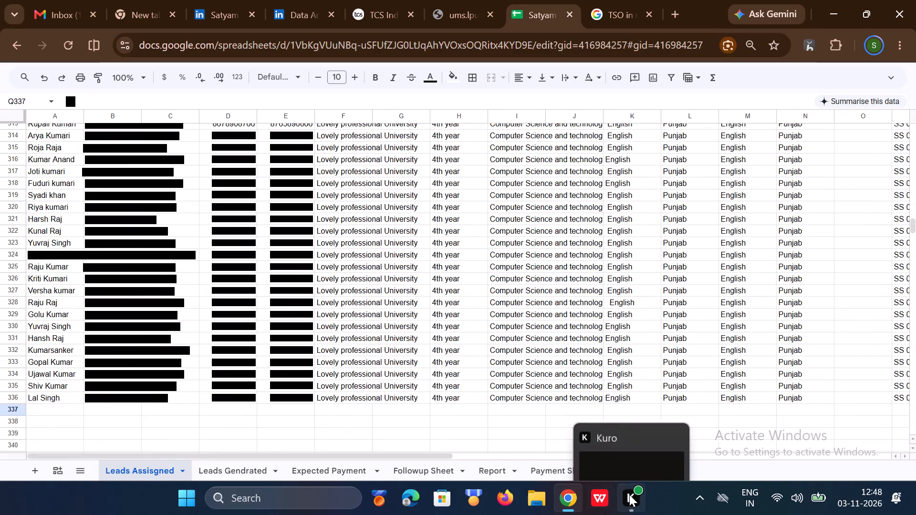